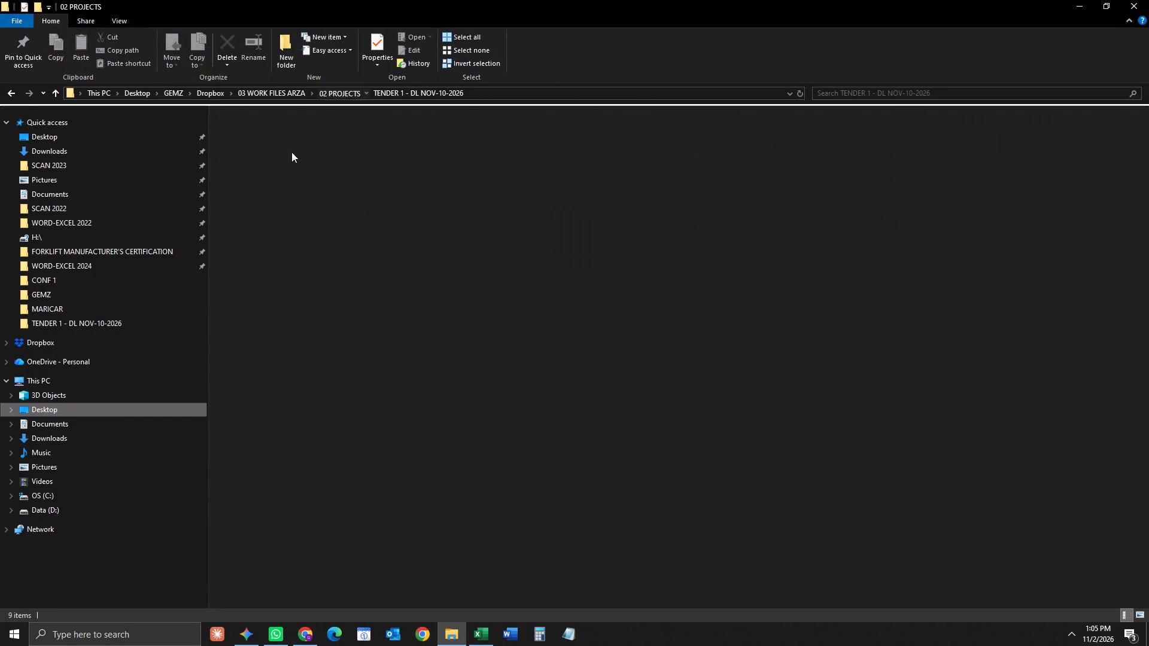
Open the Priced BQ Estimate workbook for JKR-DBSBM021-2026 from the TENDER 10 project folder.
double_click(272, 258)
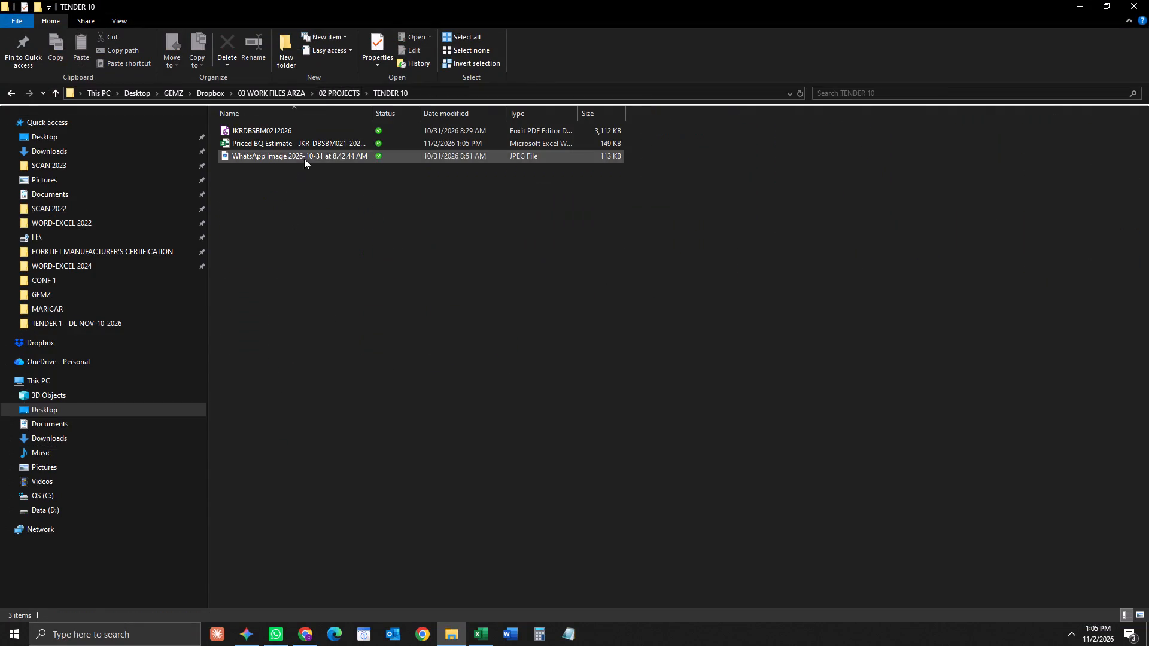
left_click(290, 139)
double_click(308, 147)
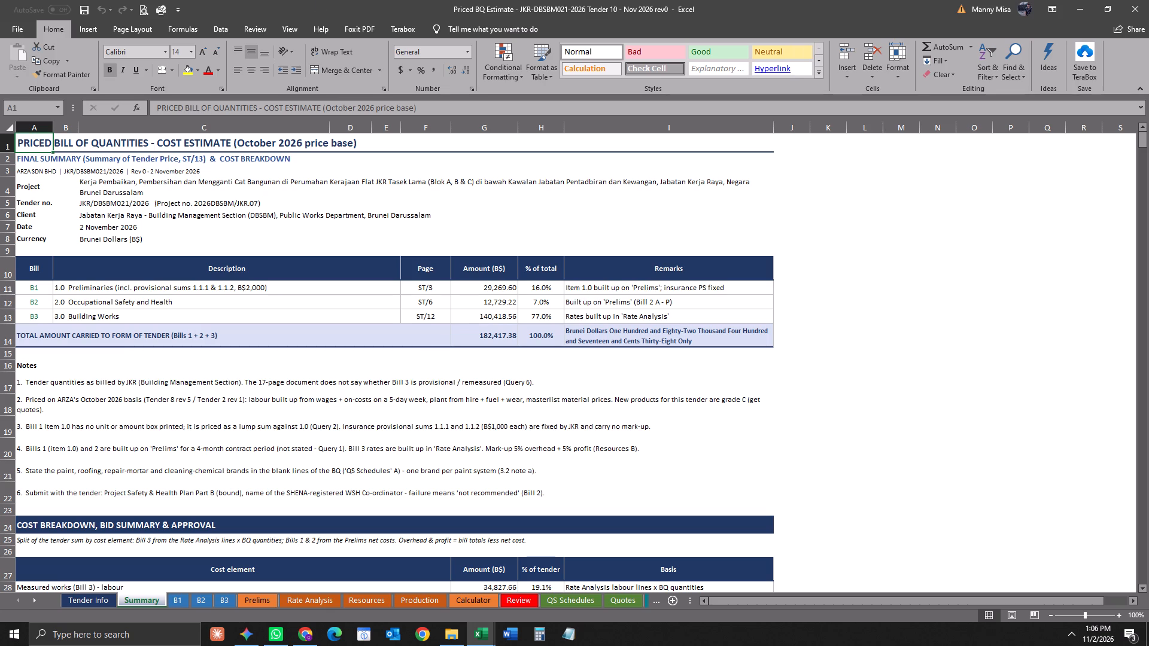
left_click(853, 307)
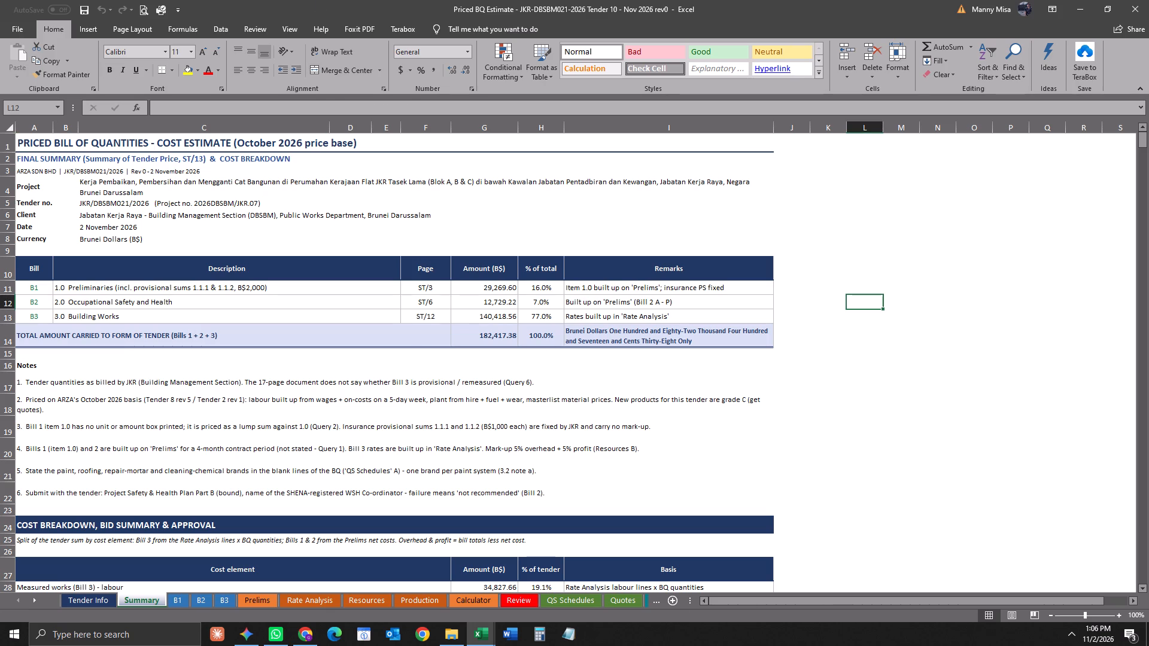
Widen the sheet tab area of the workbook until every tab from Tender Info to Programme is shown.
left_click_drag(691, 599, 822, 610)
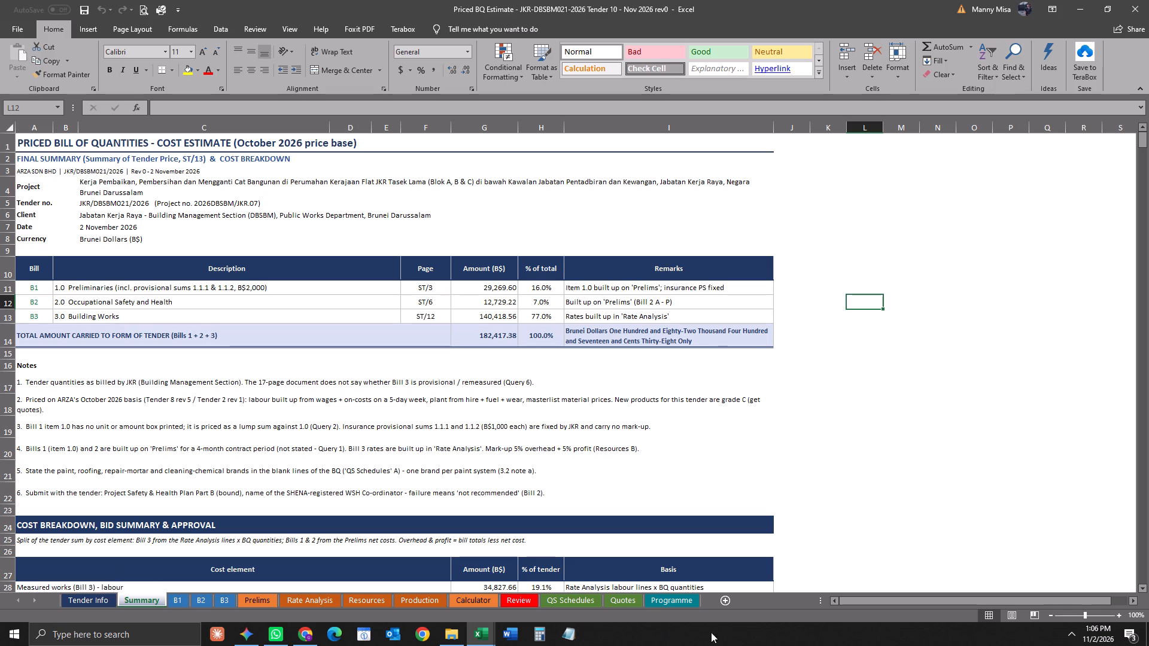
triple_click(38, 601)
triple_click(38, 601)
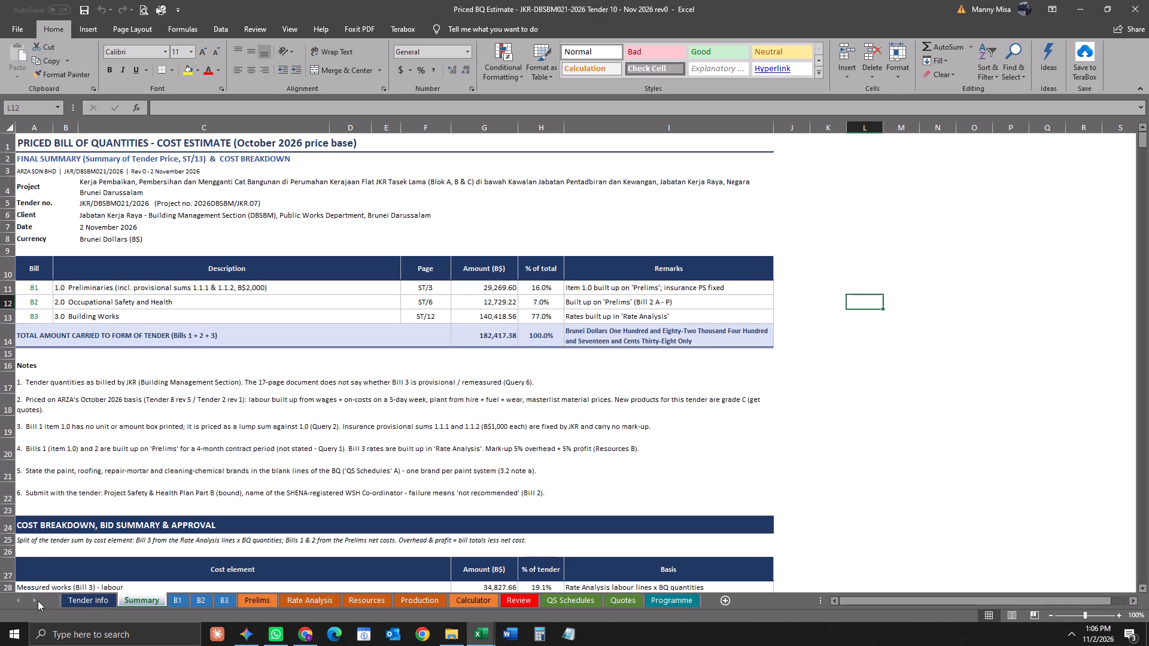
double_click(38, 601)
left_click(880, 474)
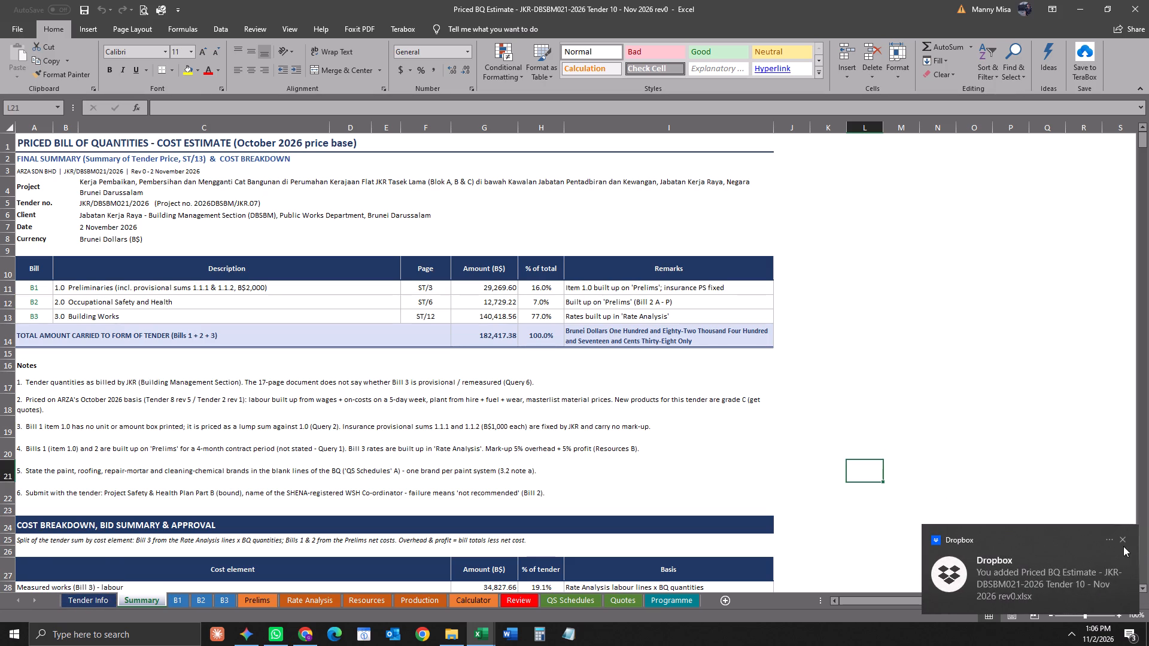
Dismiss the Dropbox notification about the added file.
left_click(1122, 542)
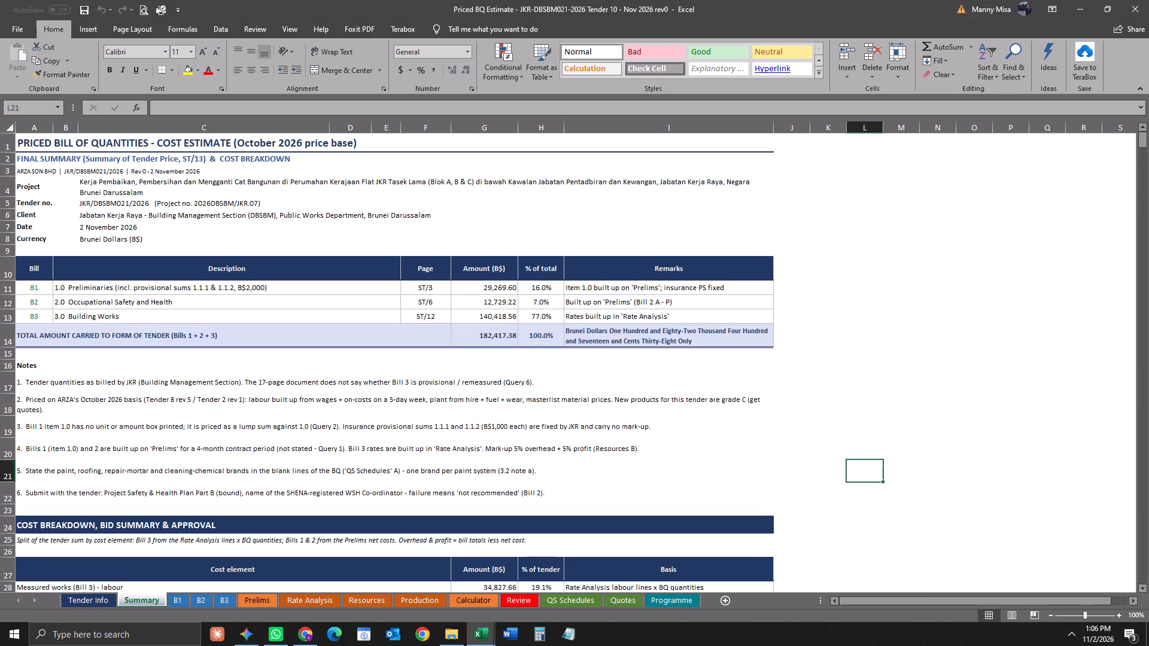
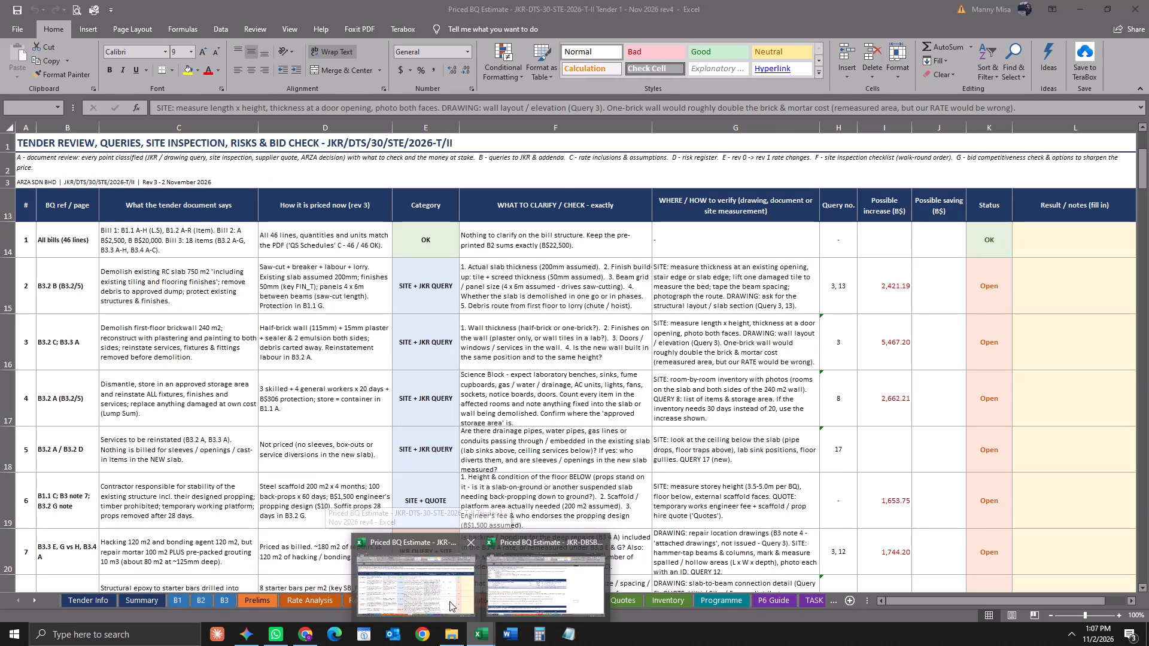
Switch between the Tender 1 and Tender 10 estimate workbooks to compare their sheets, ending on Tender 1.
left_click(449, 601)
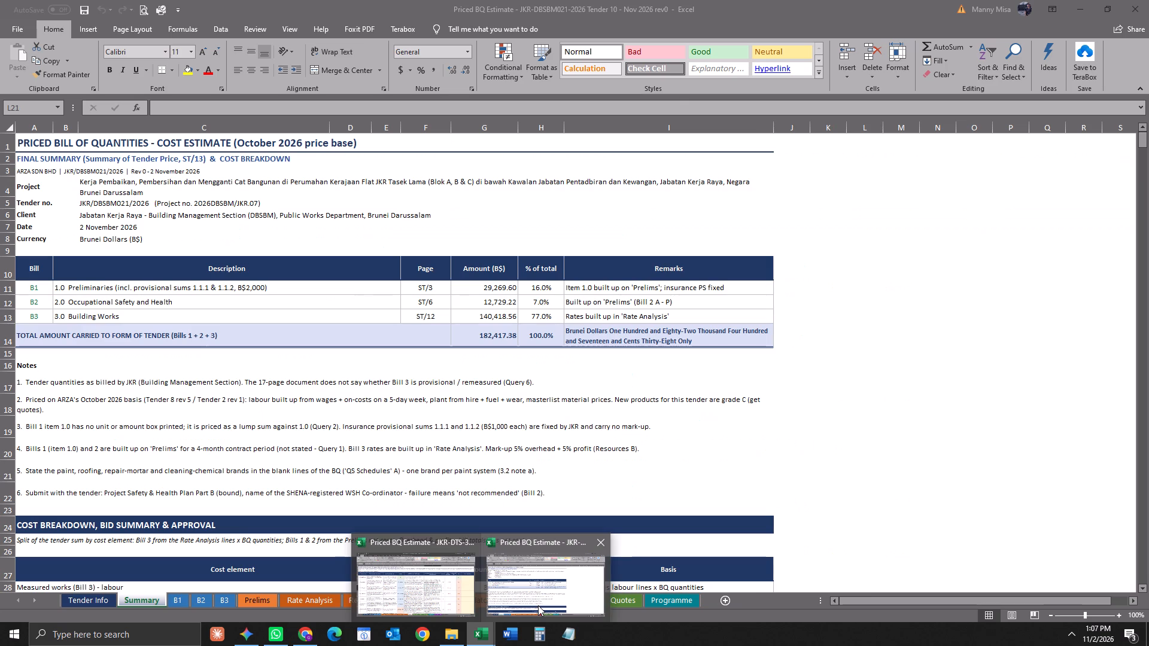
left_click(538, 605)
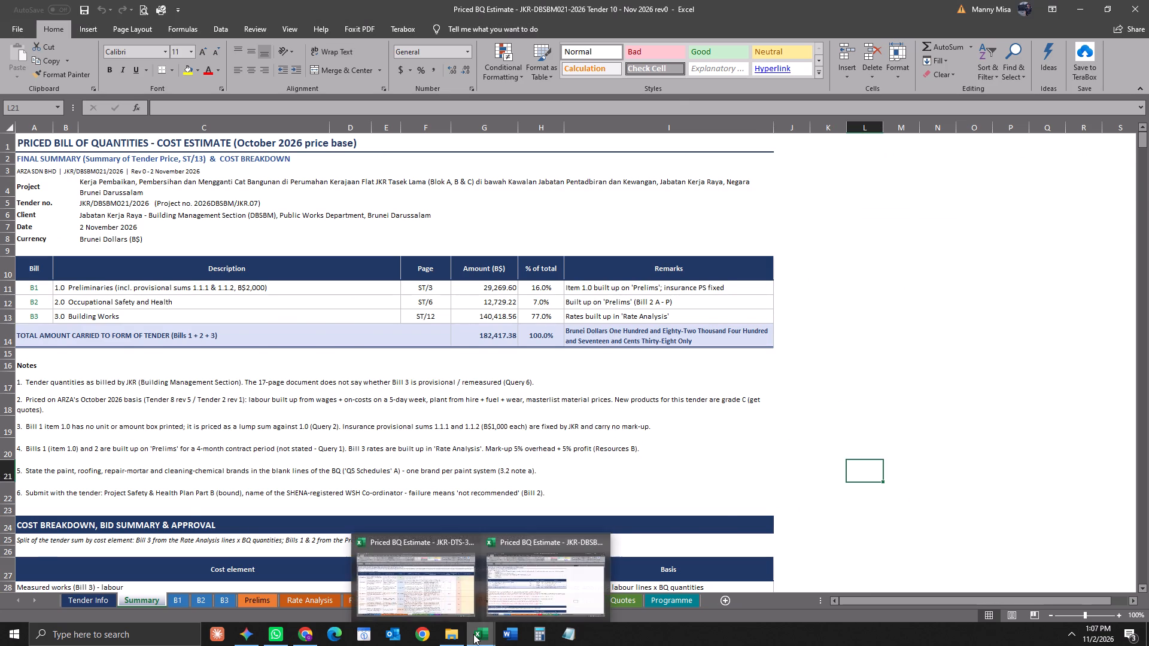
left_click(452, 587)
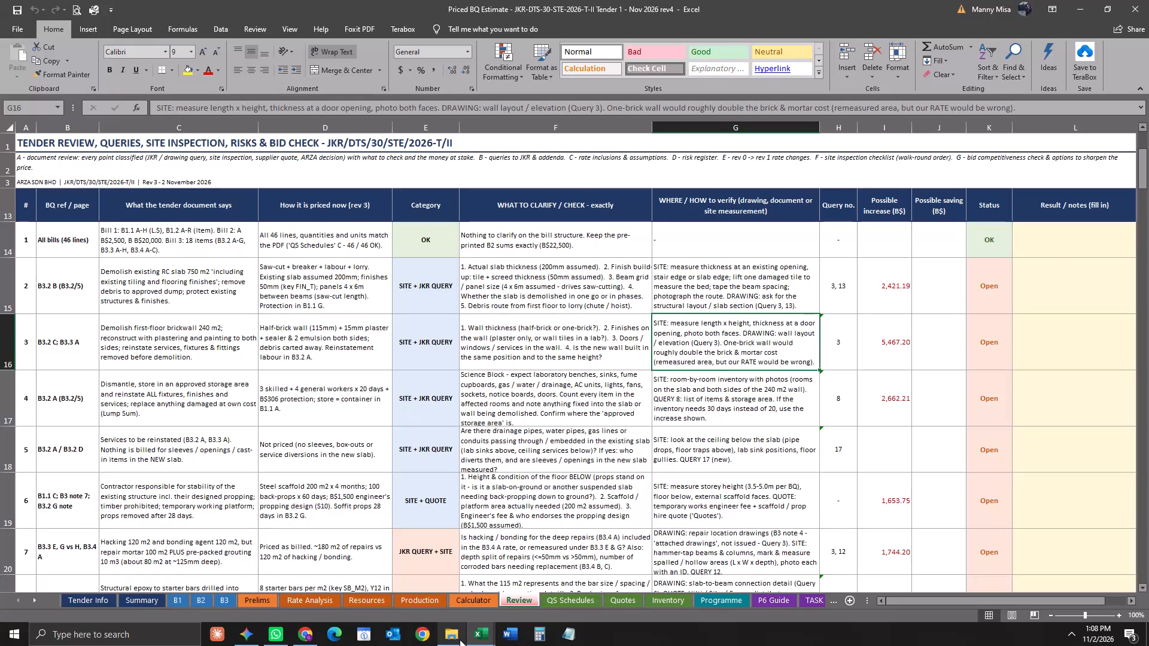
Open the Tender 2 Priced BQ Estimate workbook, Nov 2026 rev1, from the TENDER 2 - DL NOV-10-2026 folder in 02 PROJECTS.
left_click(454, 598)
left_click(342, 90)
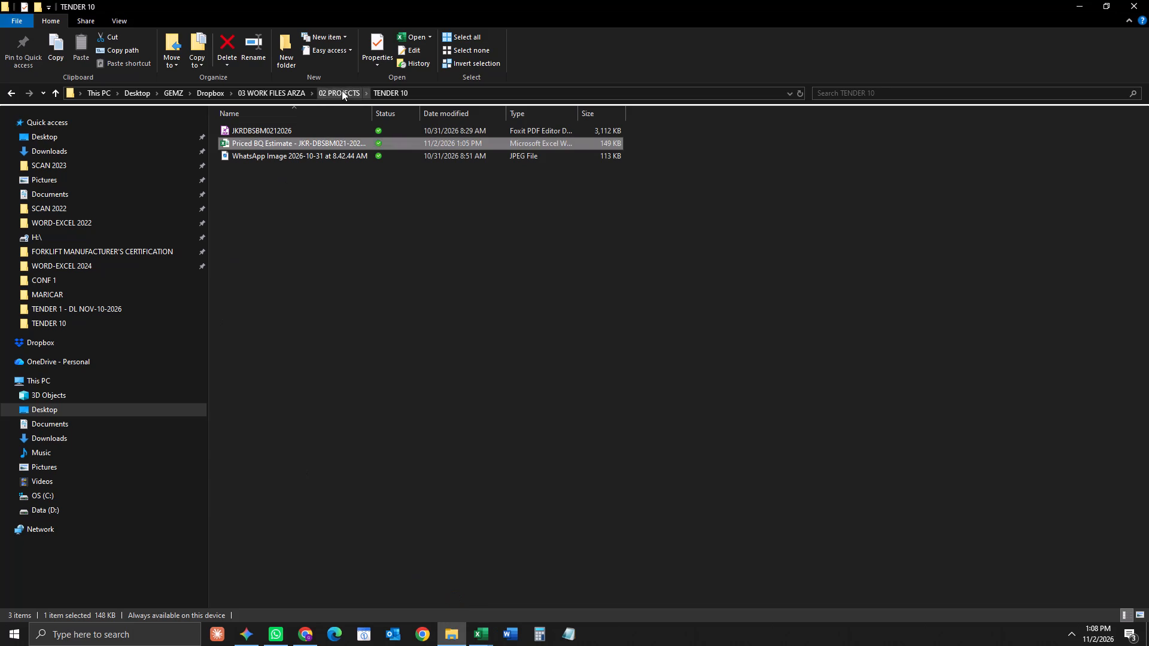
double_click(281, 158)
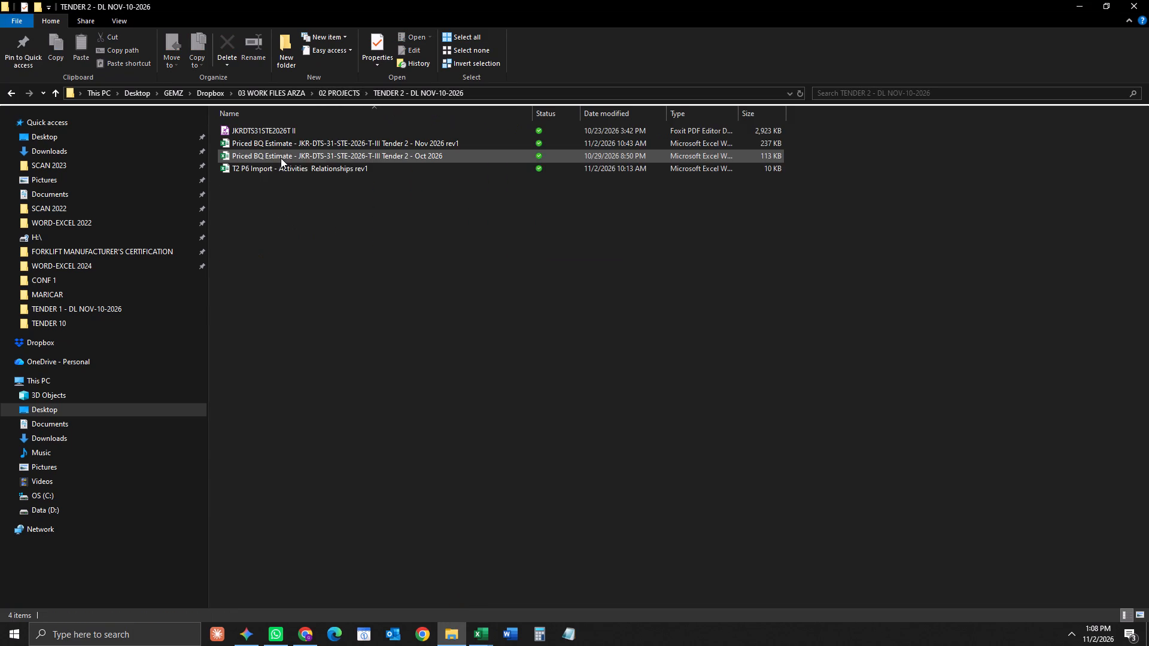
left_click(298, 141)
double_click(292, 141)
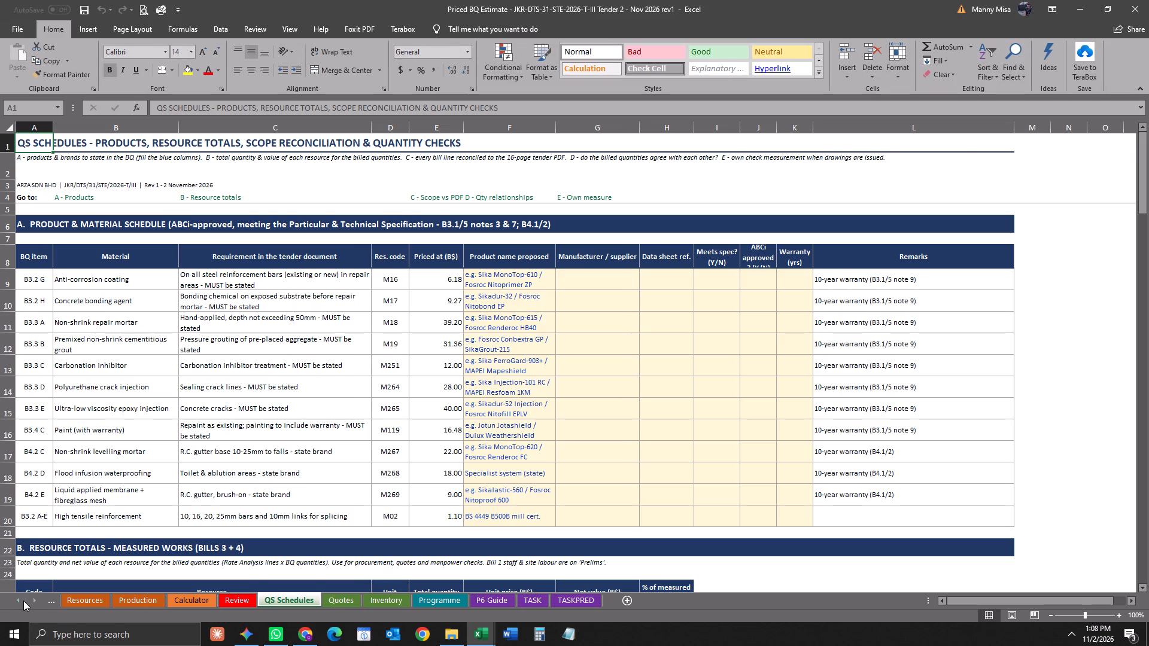
Check the Tender 2 workbook's sheet tabs back to Tender Info, and close the workbook.
triple_click(20, 601)
triple_click(20, 601)
triple_click(20, 601)
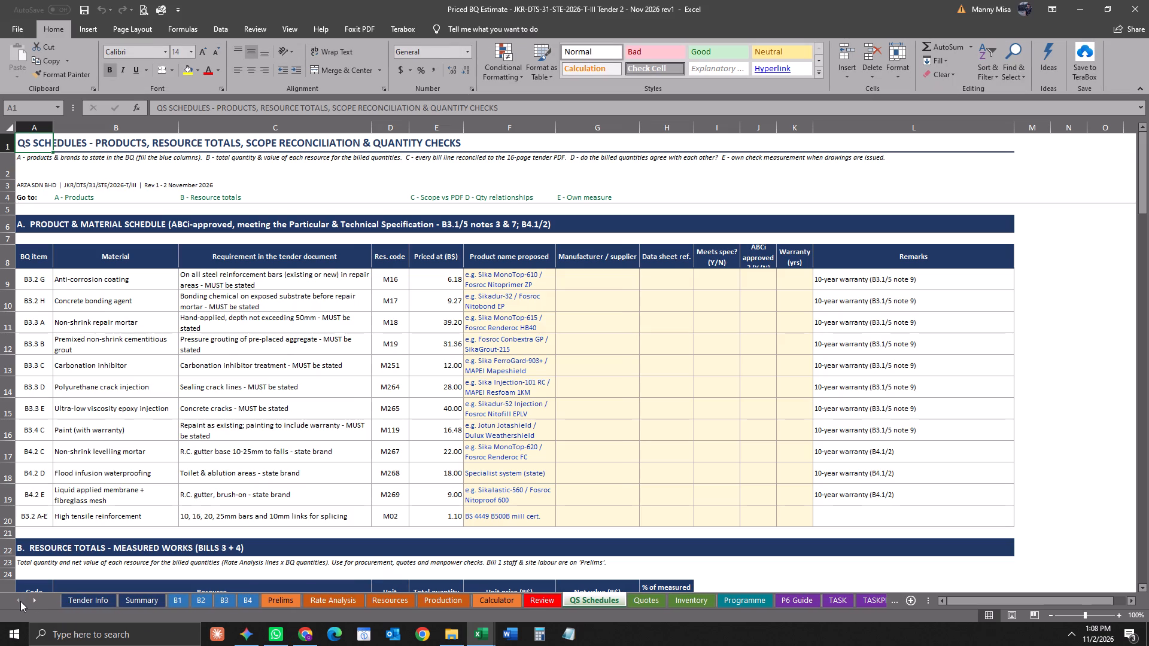
double_click(20, 601)
left_click(1144, 12)
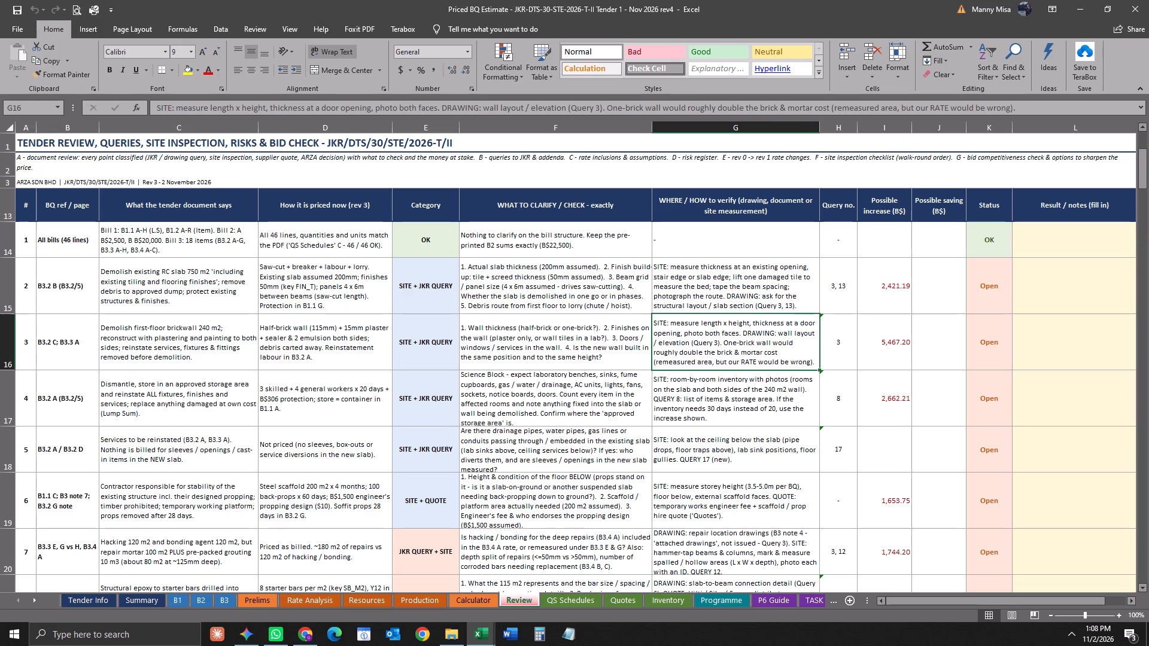
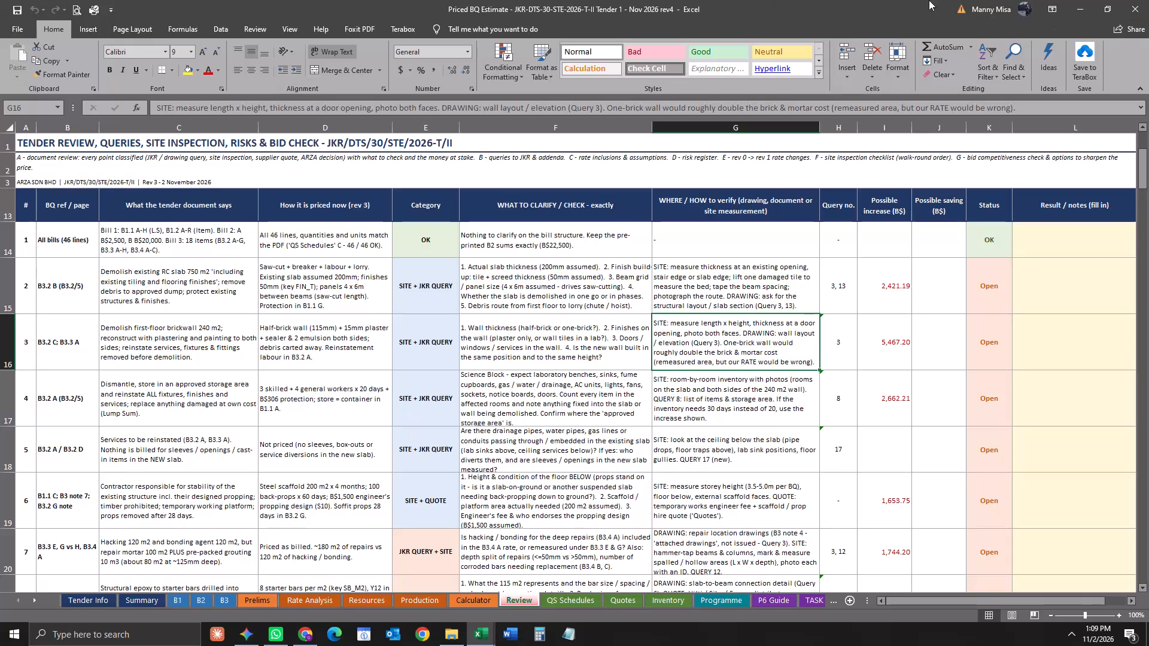
Close the Tender 1 and Tender 10 Priced BQ Estimate workbooks, and clear the file selection in the TENDER 2 - DL NOV-10-2026 folder.
left_click(1133, 5)
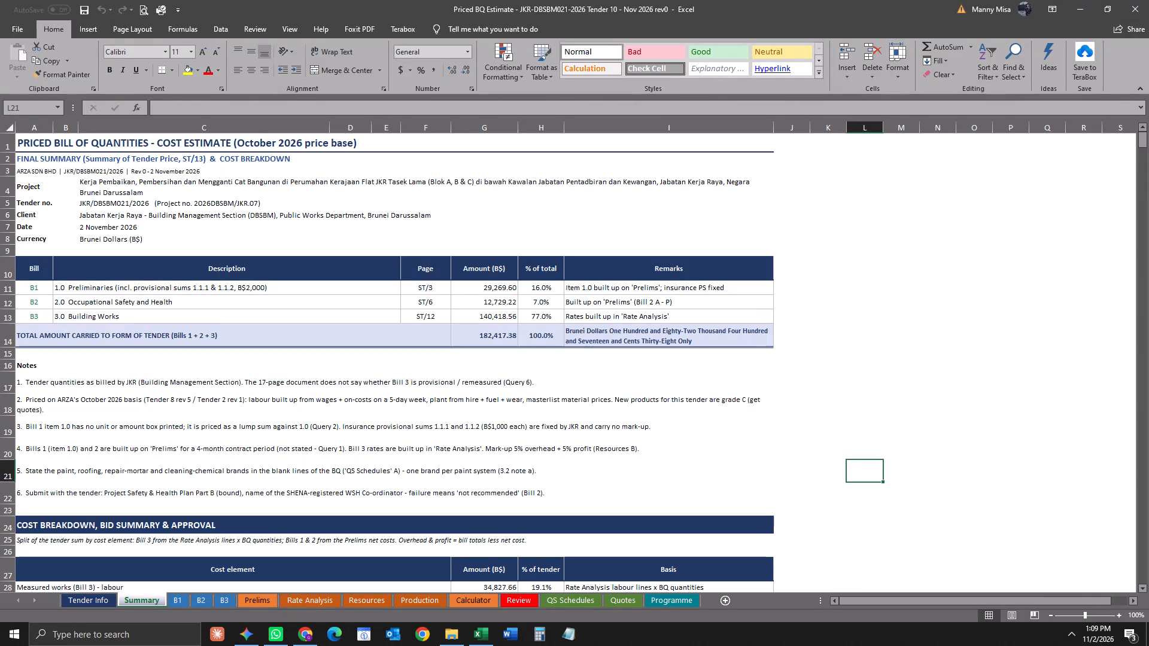
left_click(1144, 8)
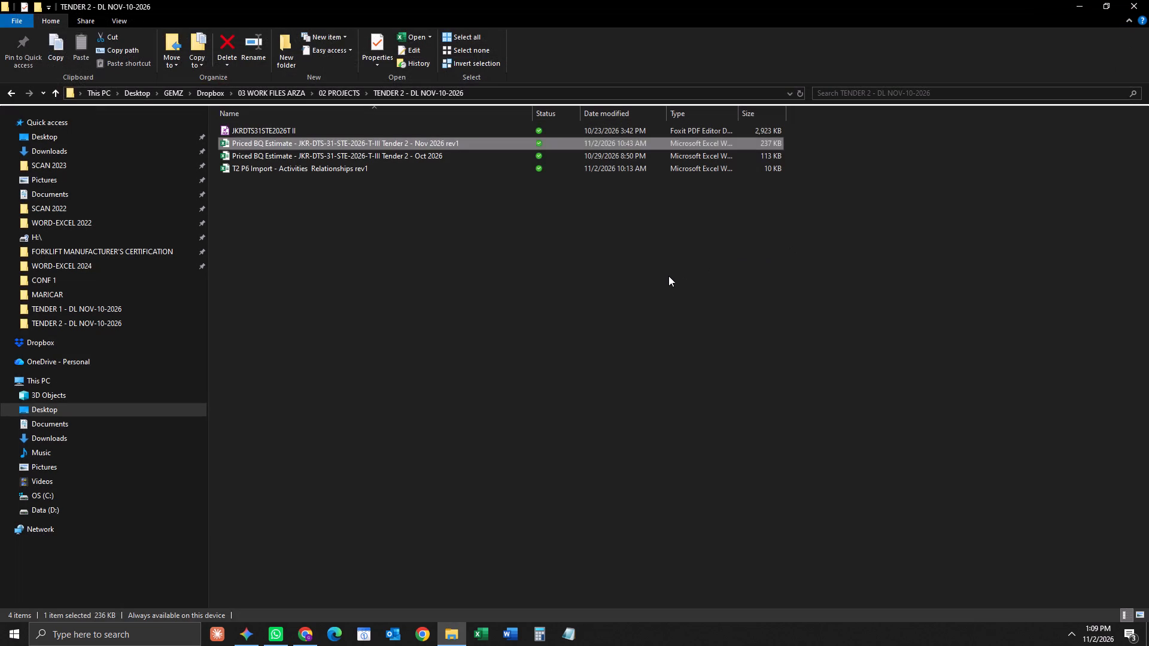
left_click(663, 278)
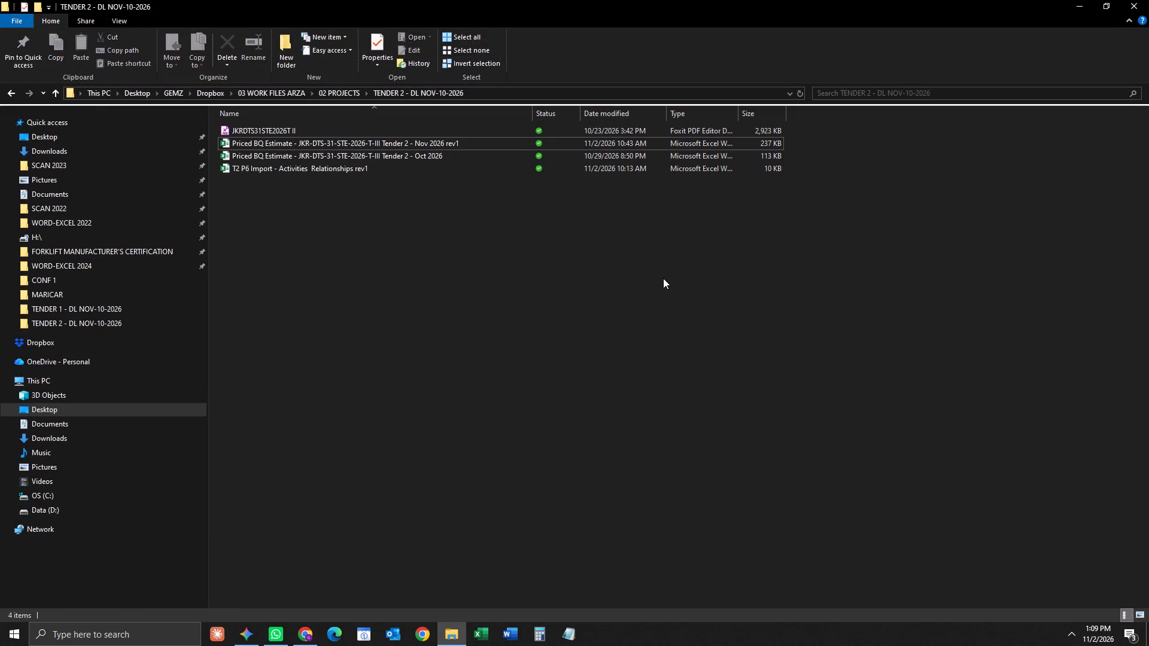
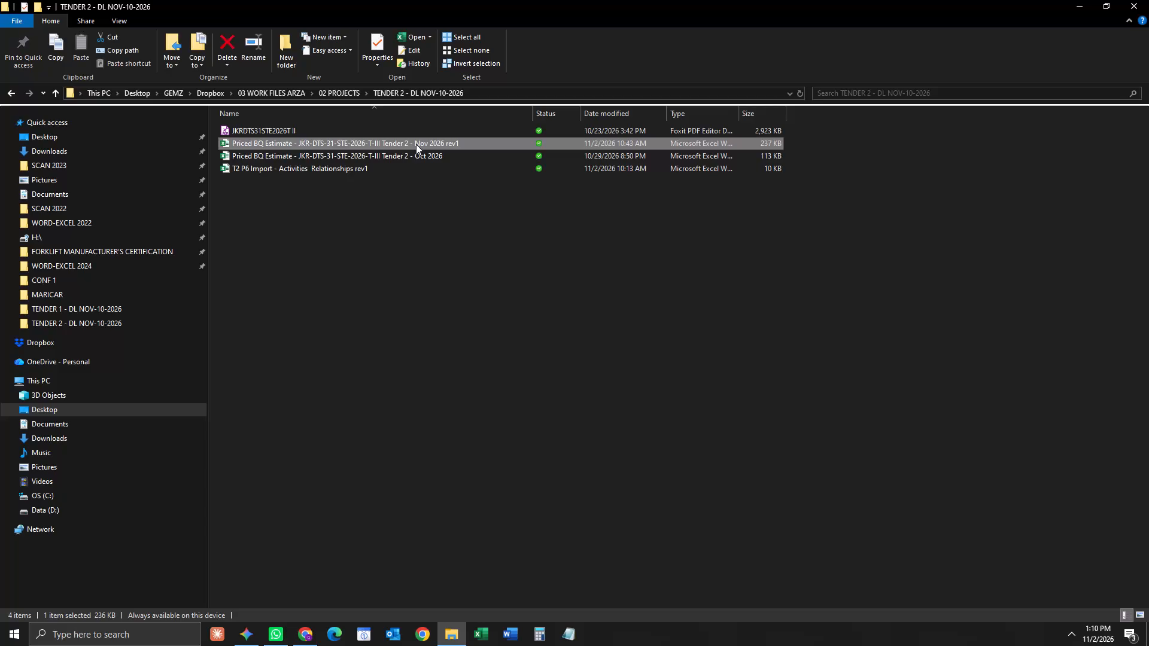
Reopen the Tender 2 Priced BQ Estimate workbook, Nov 2026 rev1, from the TENDER 2 - DL NOV-10-2026 folder.
double_click(416, 144)
left_click(503, 227)
left_click(463, 143)
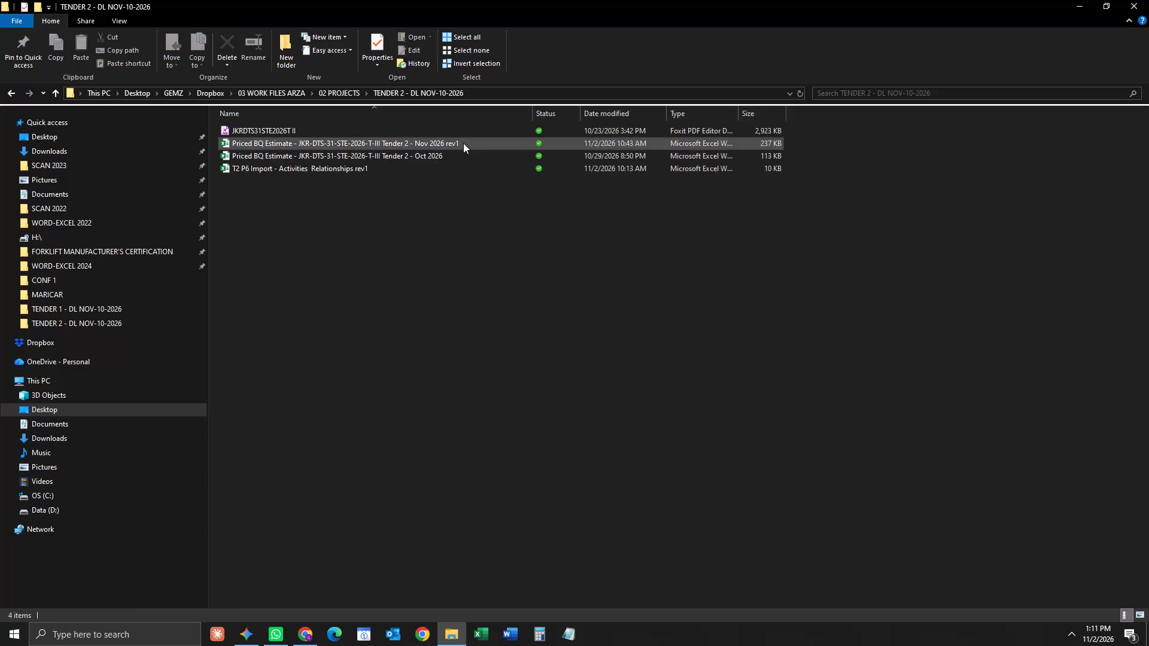
double_click(463, 143)
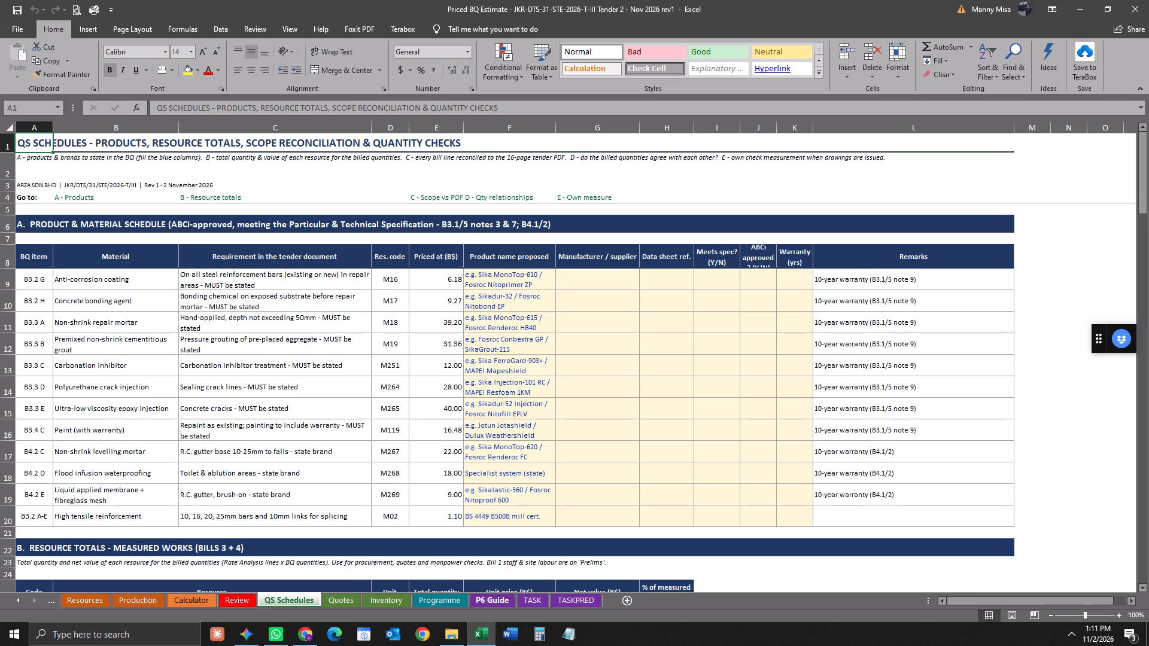
Open the Summary sheet of the Tender 2 workbook and examine the bill totals, notes and cost breakdown.
triple_click(20, 605)
triple_click(20, 605)
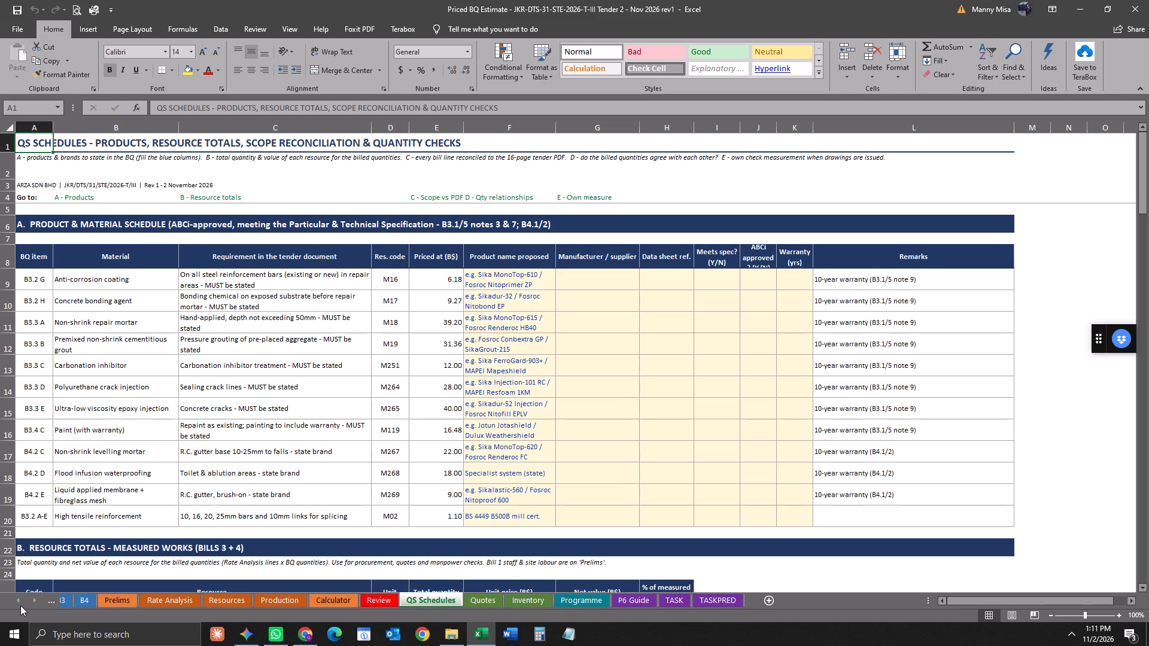
triple_click(20, 605)
triple_click(20, 605)
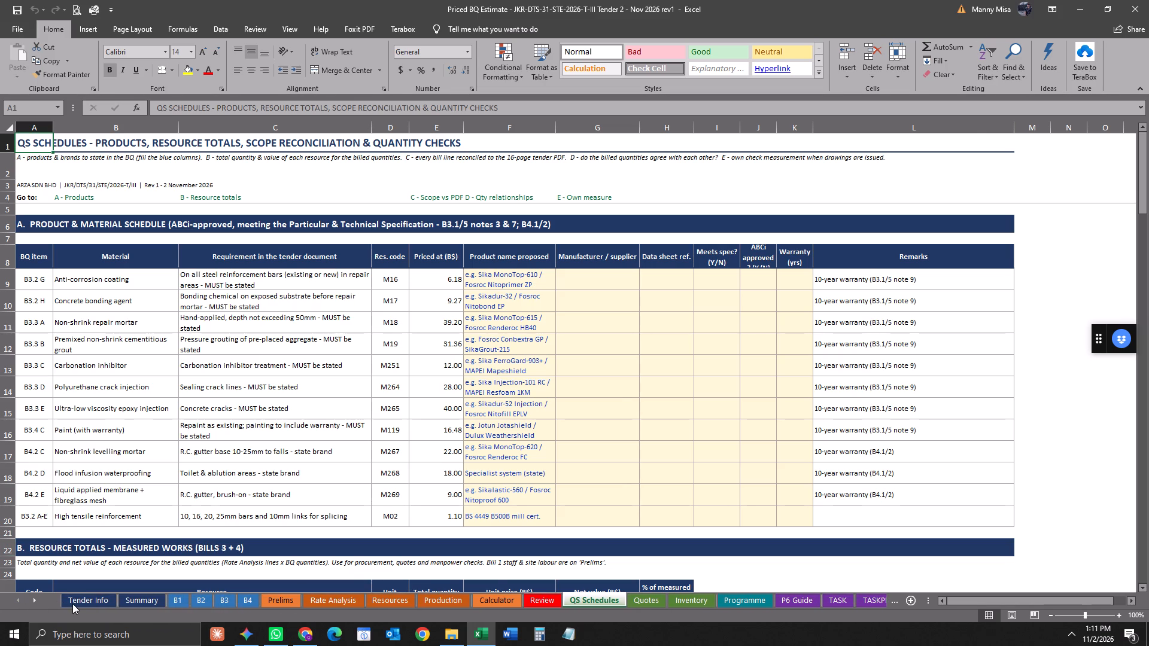
left_click(138, 604)
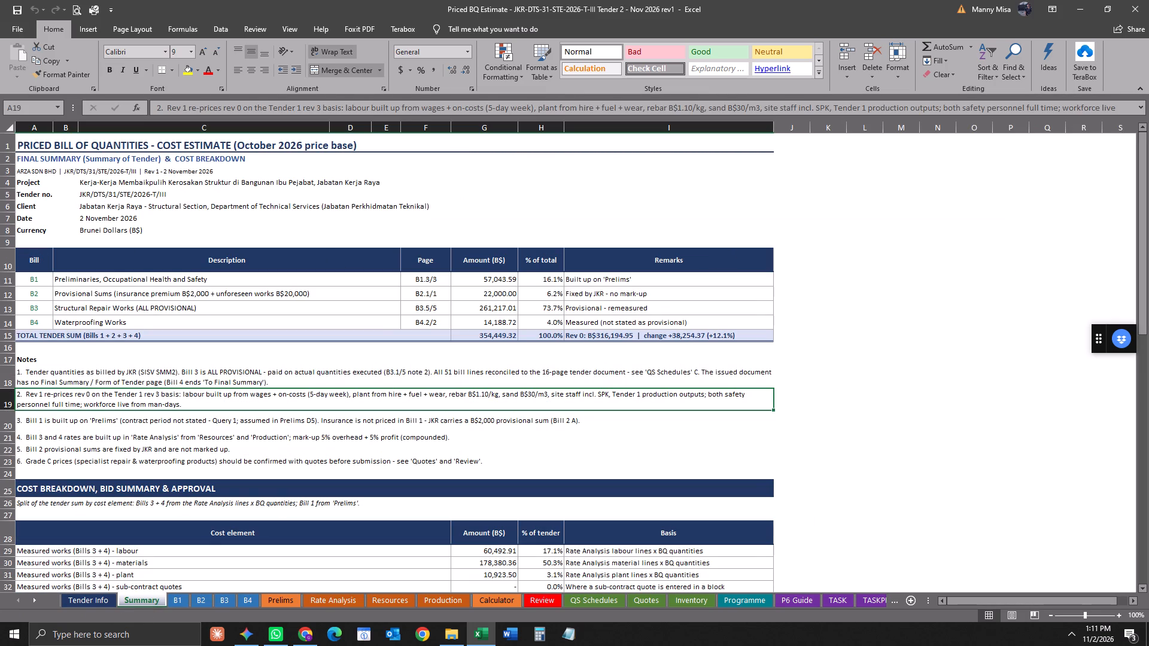
left_click_drag(1143, 304, 1136, 336)
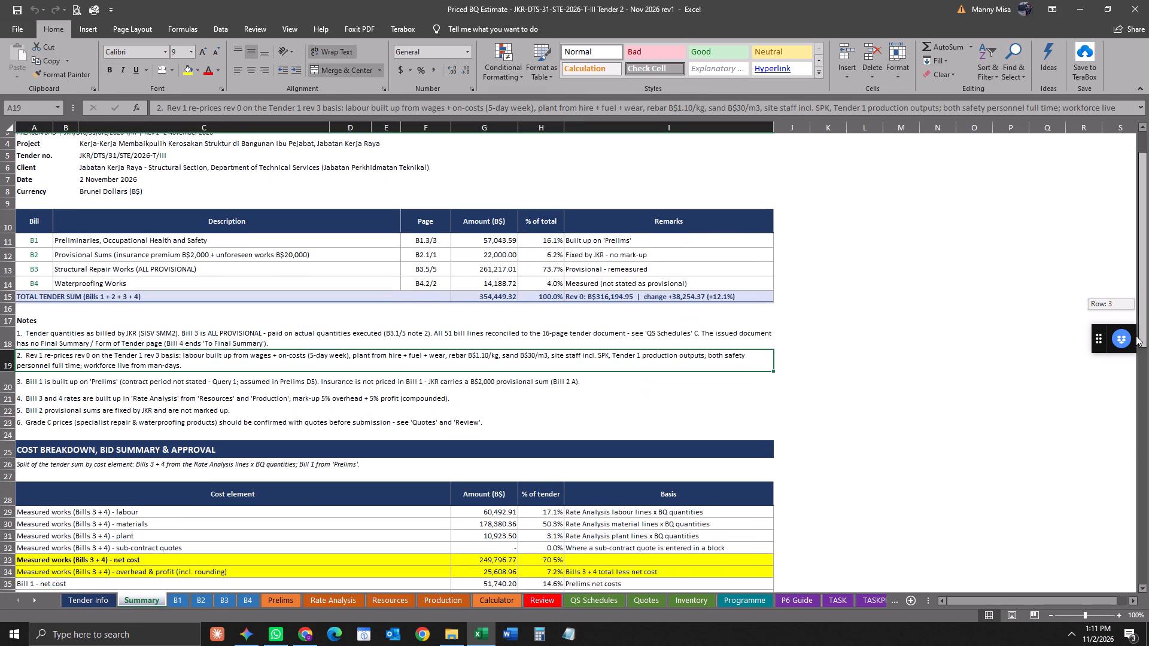
left_click_drag(1136, 336, 1131, 367)
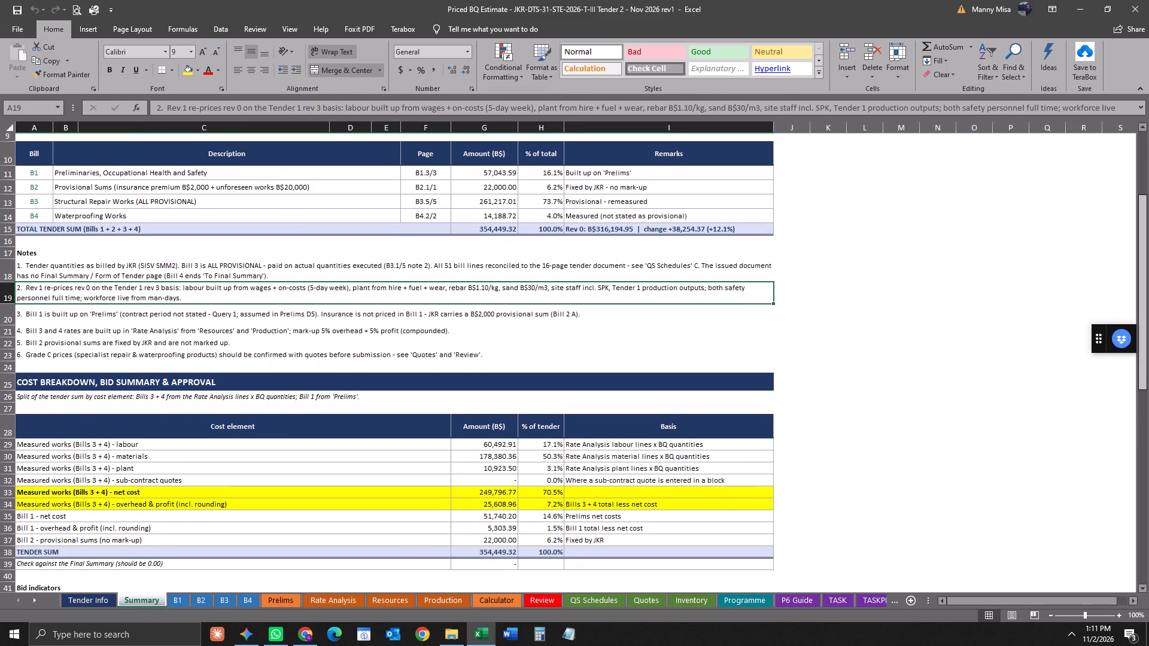
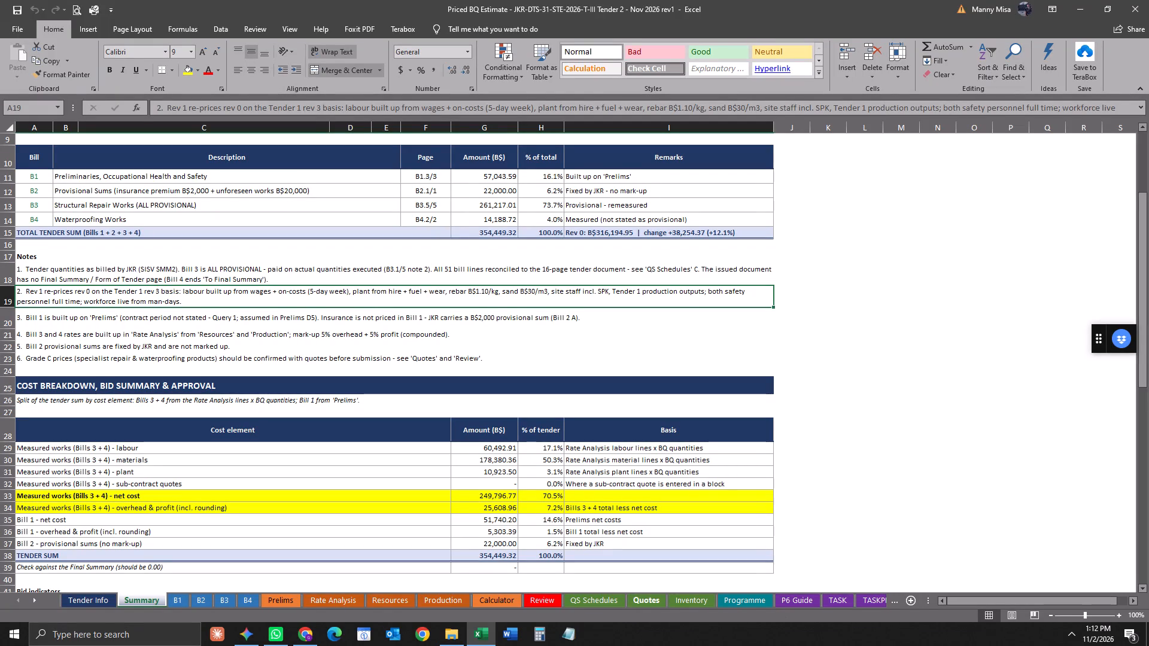
Close the Tender 2 workbook and open the Tender 10 - Nov 2026 rev1 priced BQ estimate from the TENDER 10 project folder.
left_click(1137, 7)
left_click(413, 226)
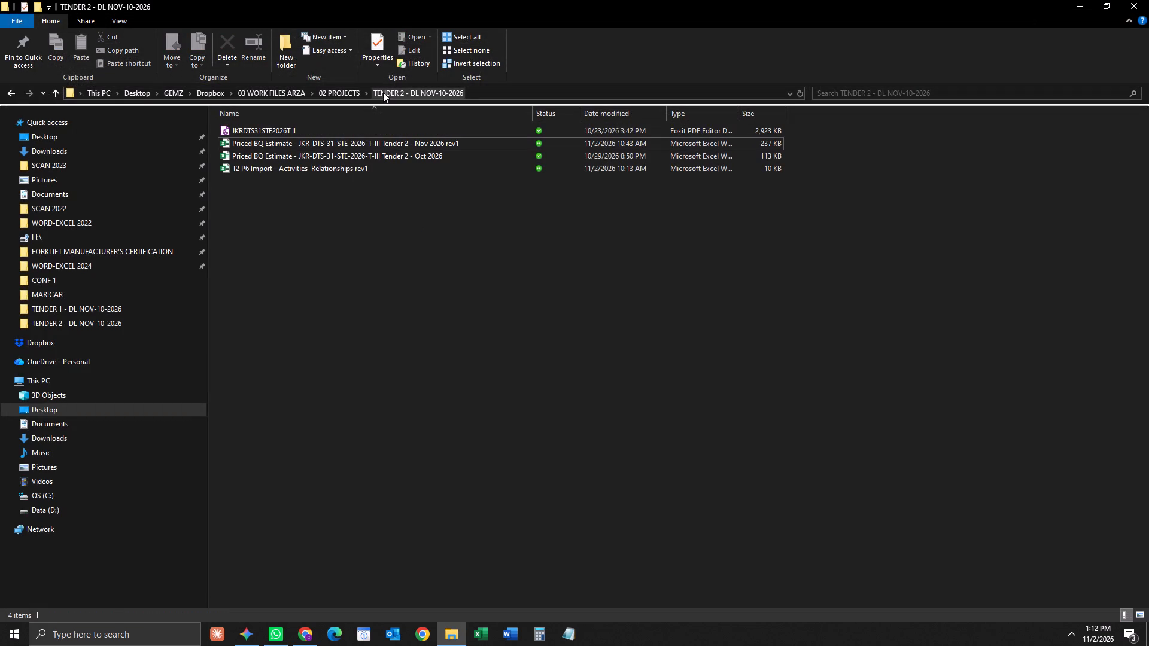
left_click(390, 226)
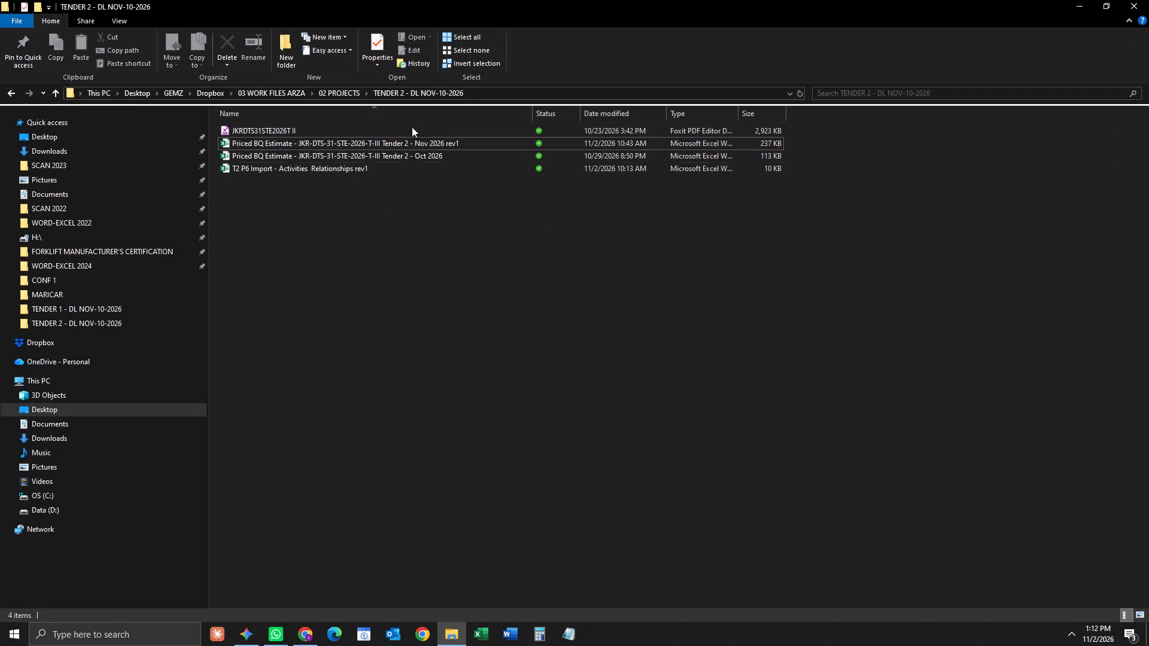
left_click(339, 92)
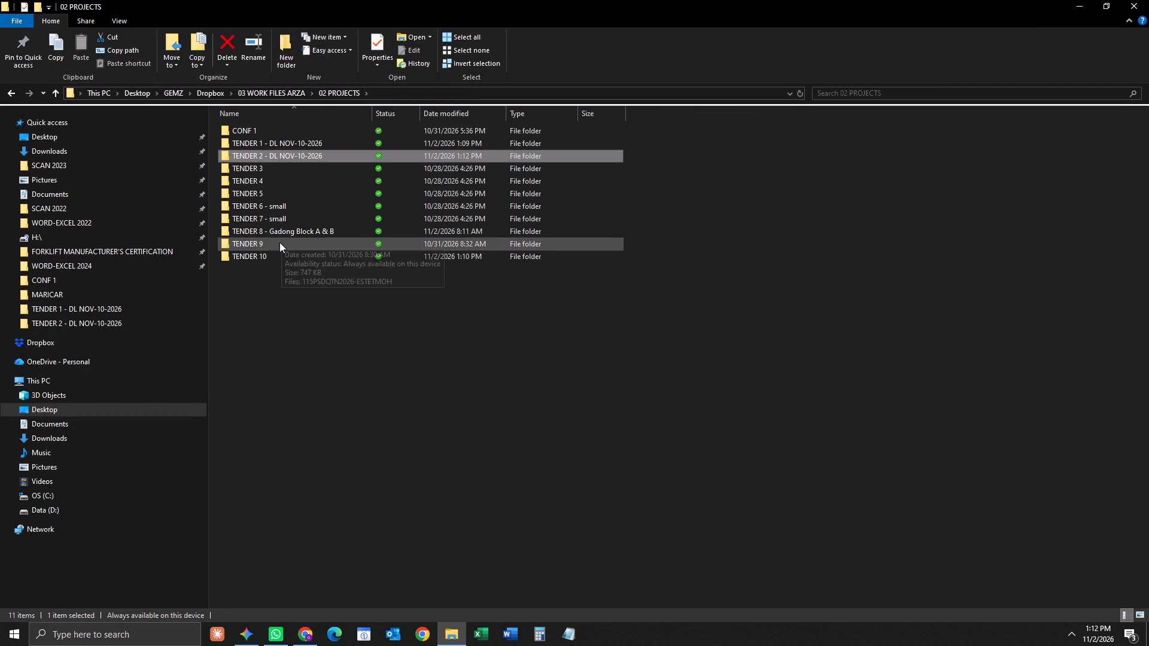
double_click(278, 254)
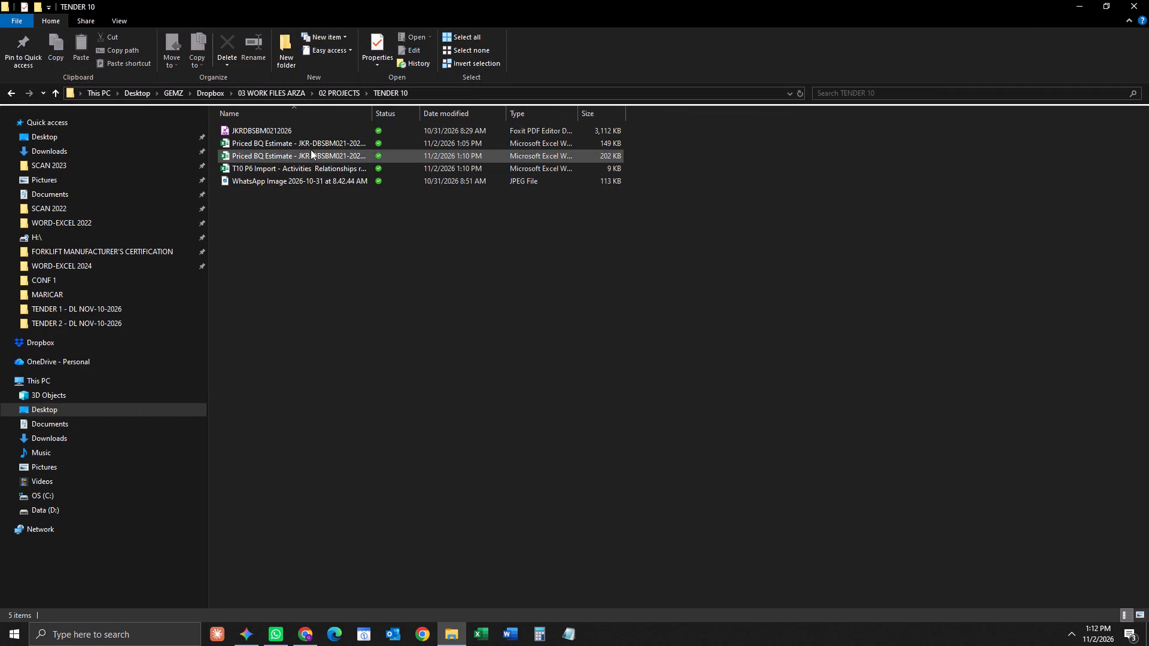
left_click_drag(376, 115, 570, 135)
left_click(440, 154)
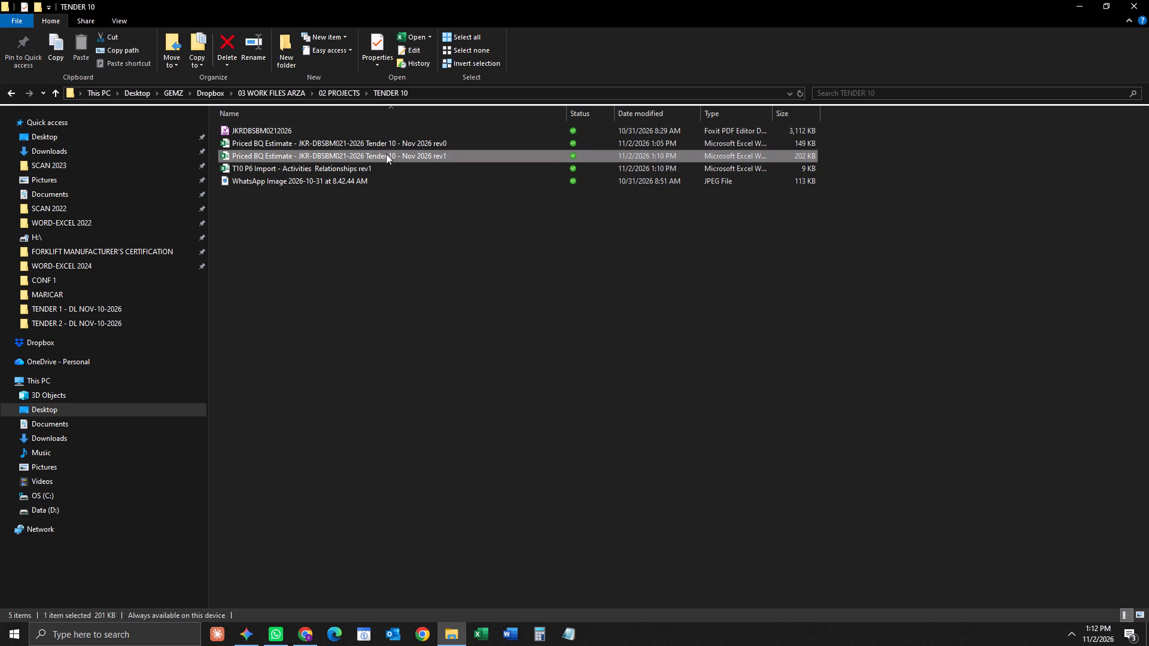
double_click(386, 154)
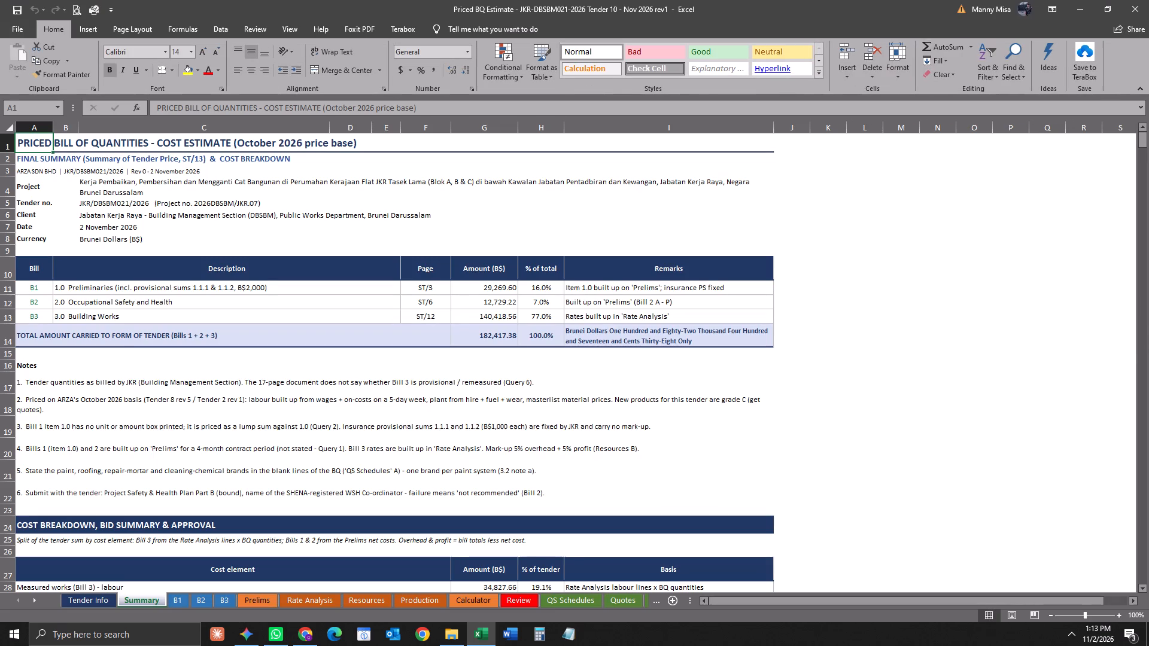
Highlight the "Measured works (Bill 3) - net cost" row of the Summary sheet's cost breakdown in yellow across columns A to I.
left_click(14, 598)
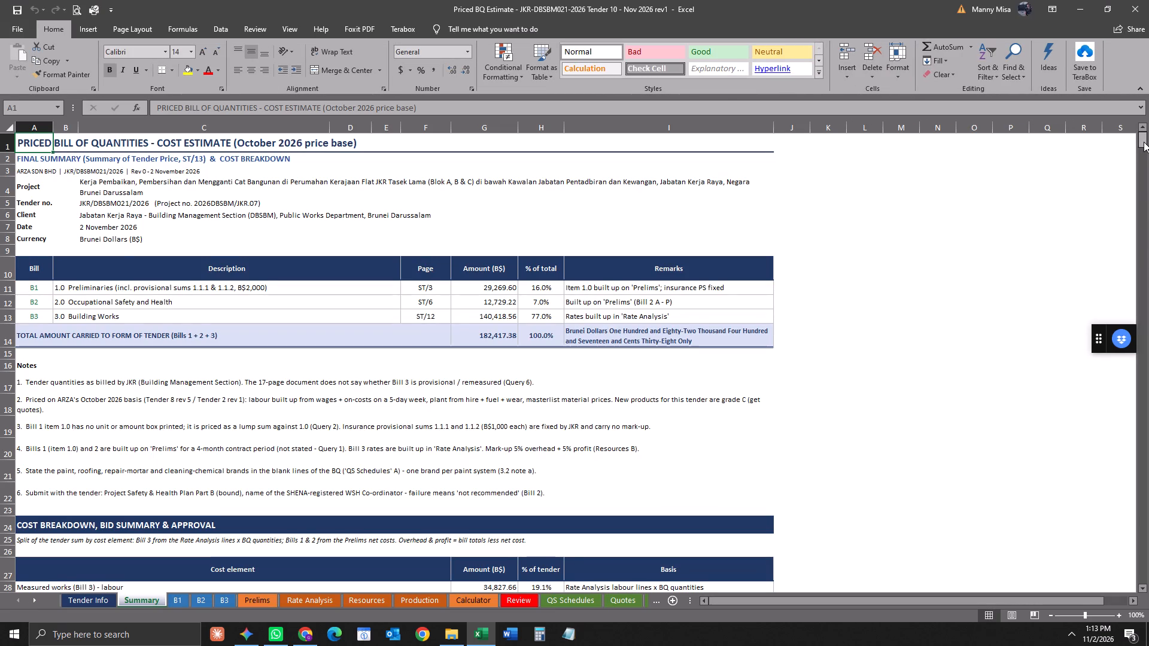
left_click_drag(1143, 141, 1131, 251)
left_click_drag(193, 420, 644, 438)
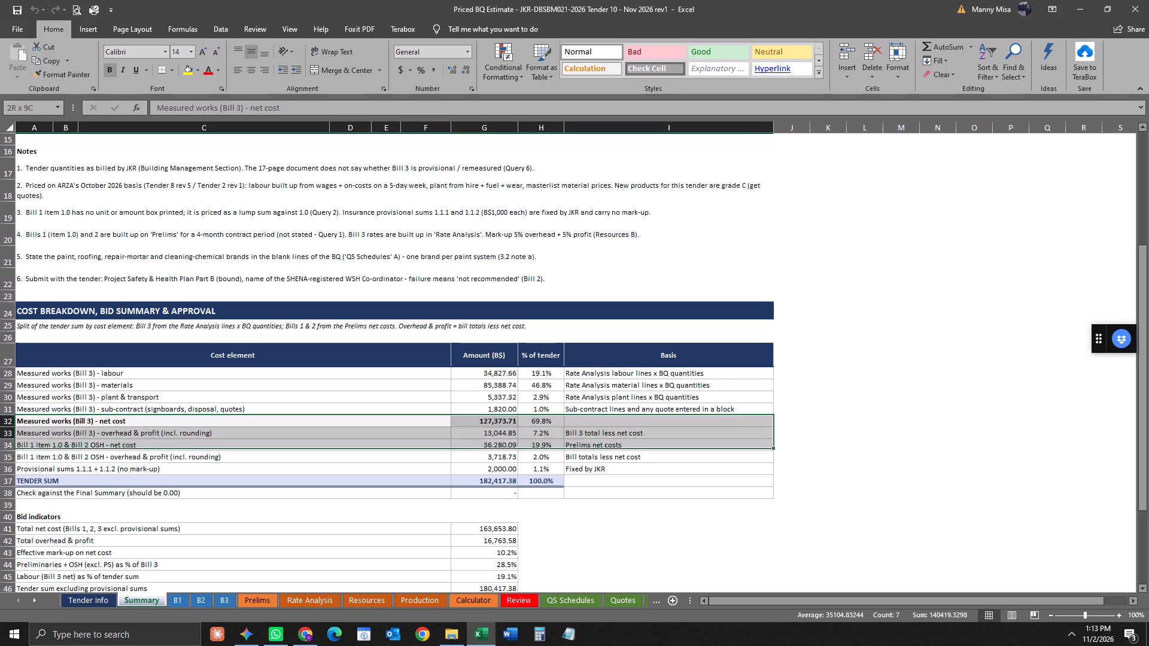
left_click_drag(644, 438, 656, 421)
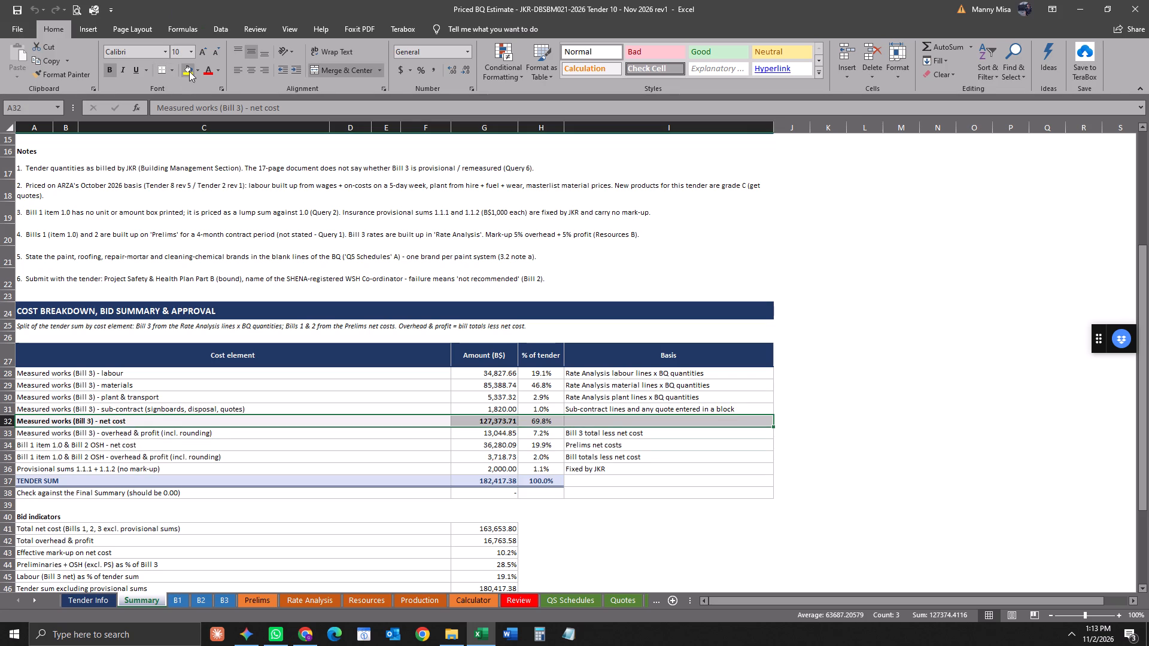
left_click(189, 71)
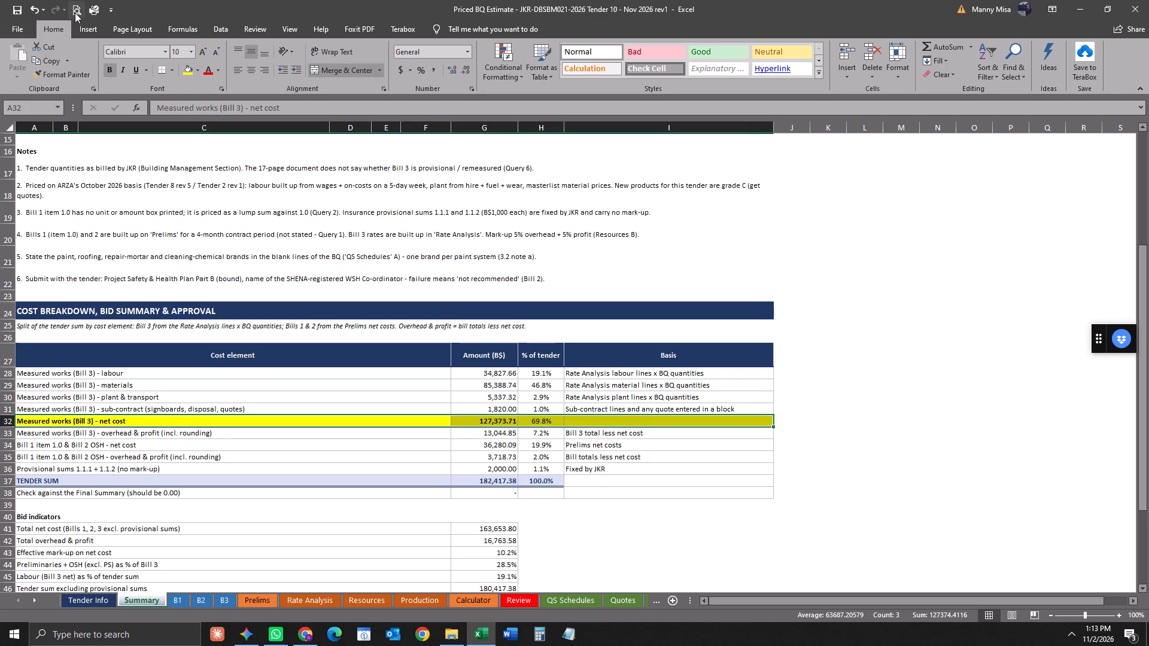
Save the Tender 10 rev1 workbook.
left_click(177, 11)
left_click(23, 31)
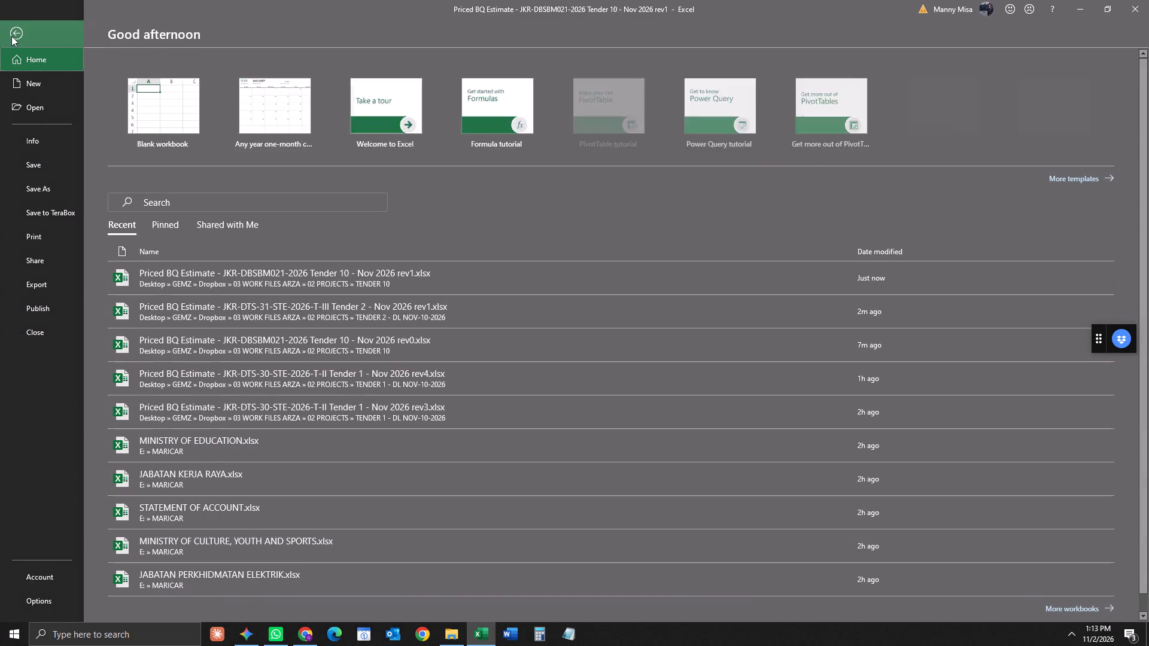
left_click(11, 36)
left_click(15, 11)
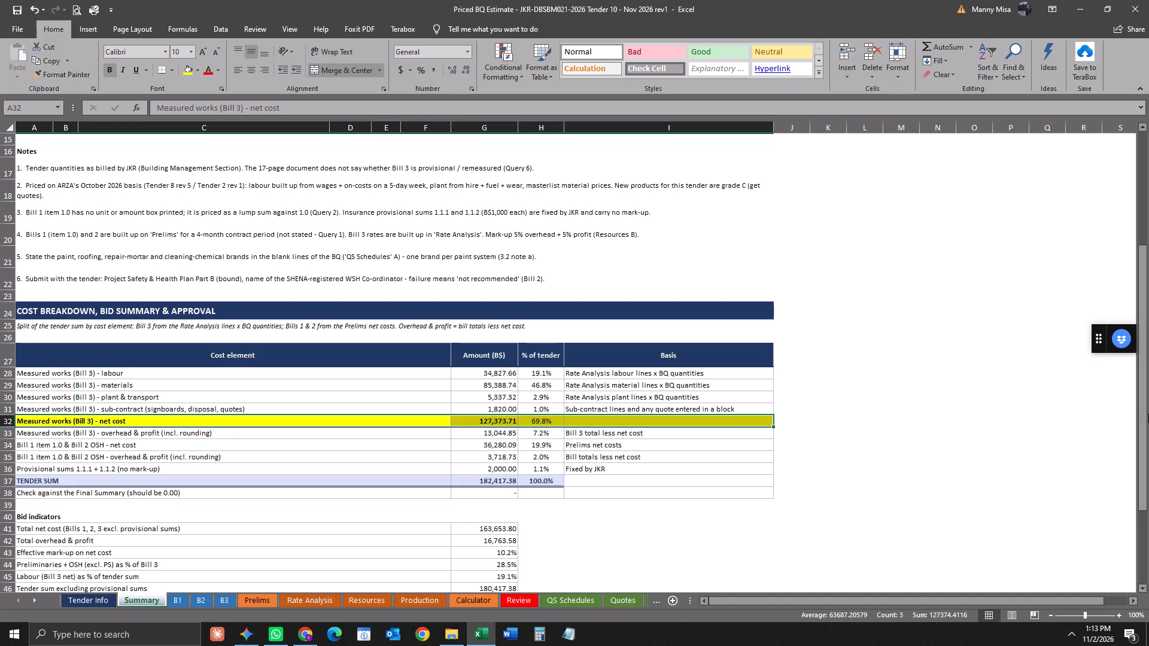
Increase the height of the Rev 0 row in the Summary sheet's revision log so its full description fits.
left_click_drag(1145, 414, 1145, 558)
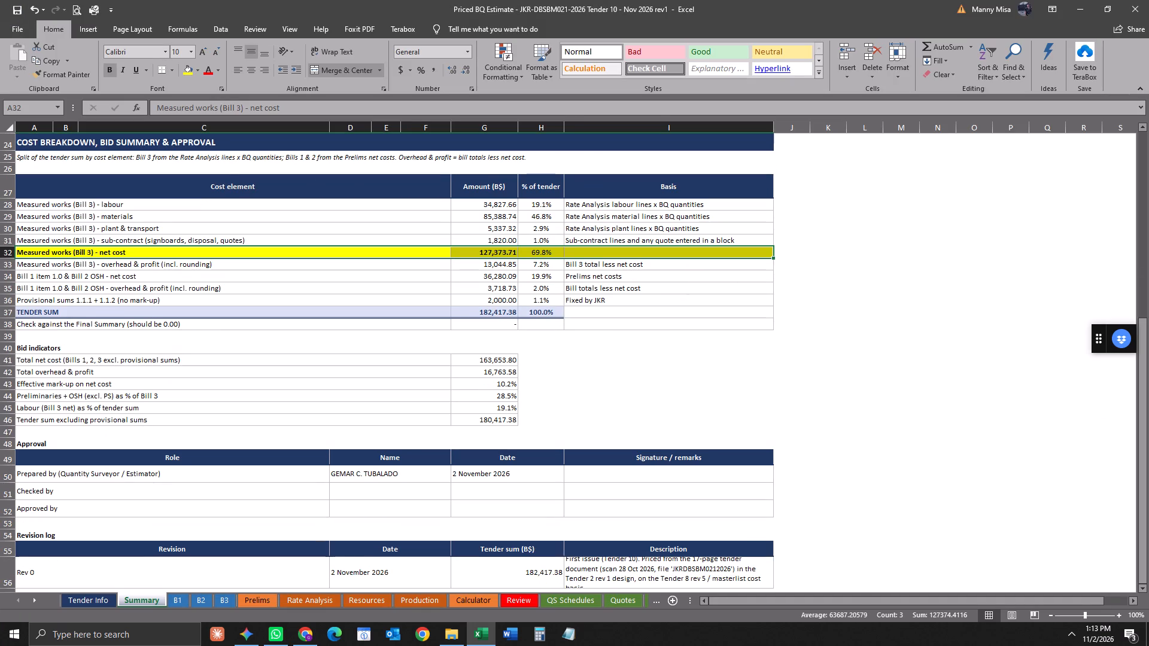
triple_click(1139, 591)
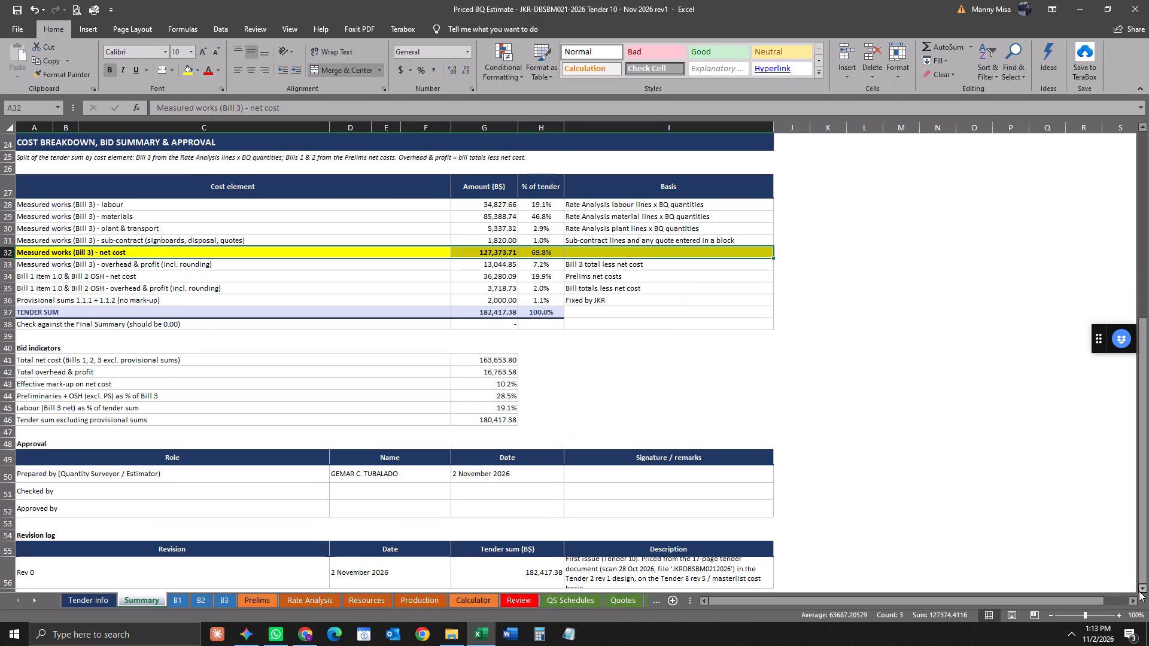
triple_click(1139, 591)
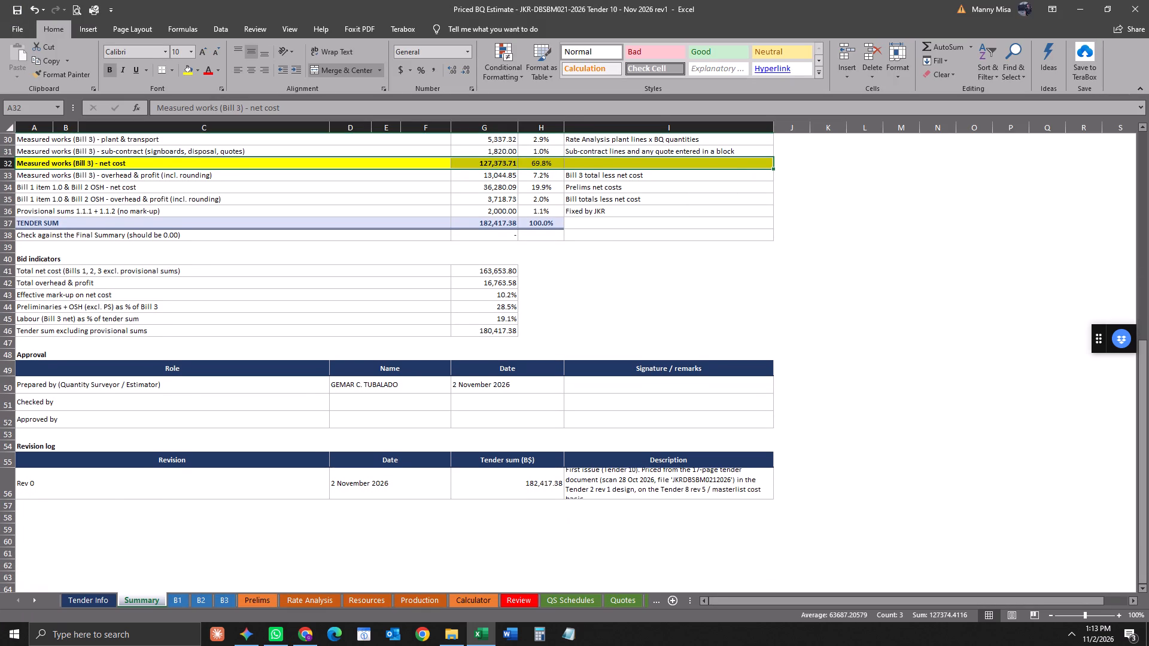
left_click_drag(12, 499, 12, 519)
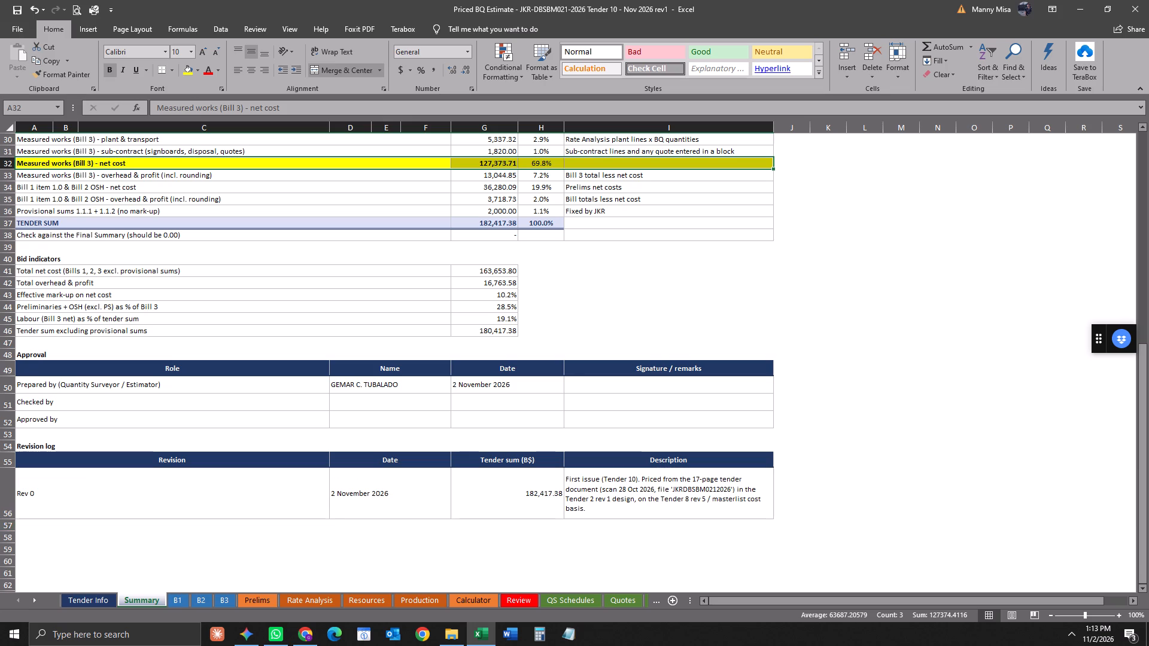
left_click_drag(8, 520, 10, 515)
left_click(548, 557)
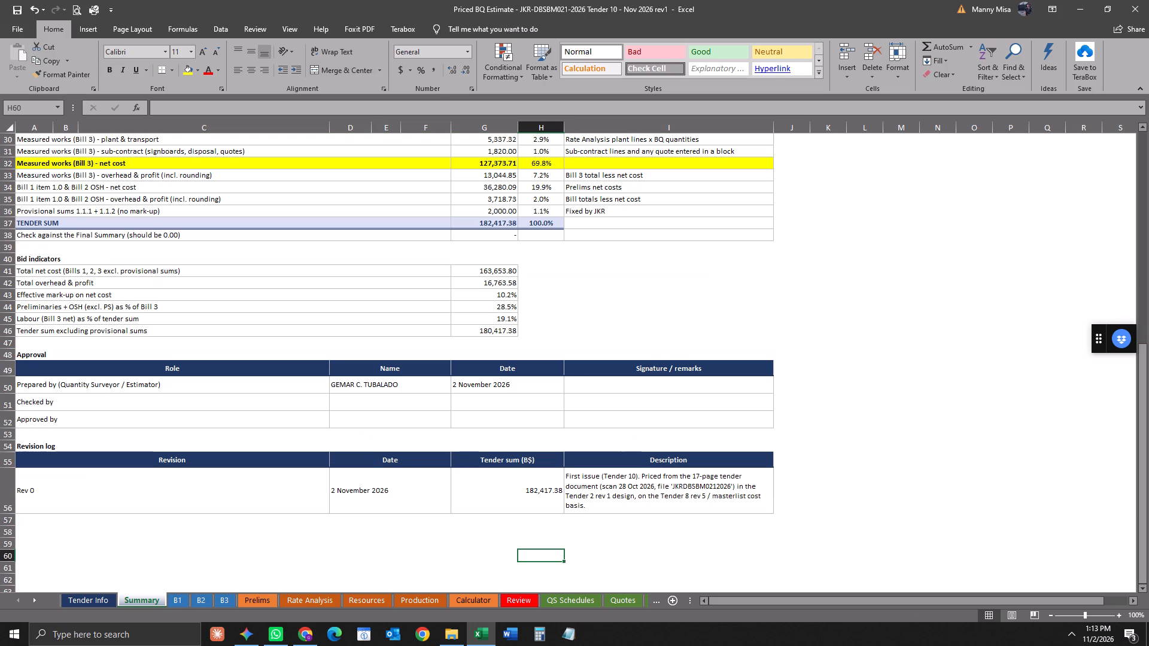
Check both pages of the Summary sheet's print preview and print one copy on the Brother DCP-T720DW printer.
left_click_drag(609, 487, 101, 91)
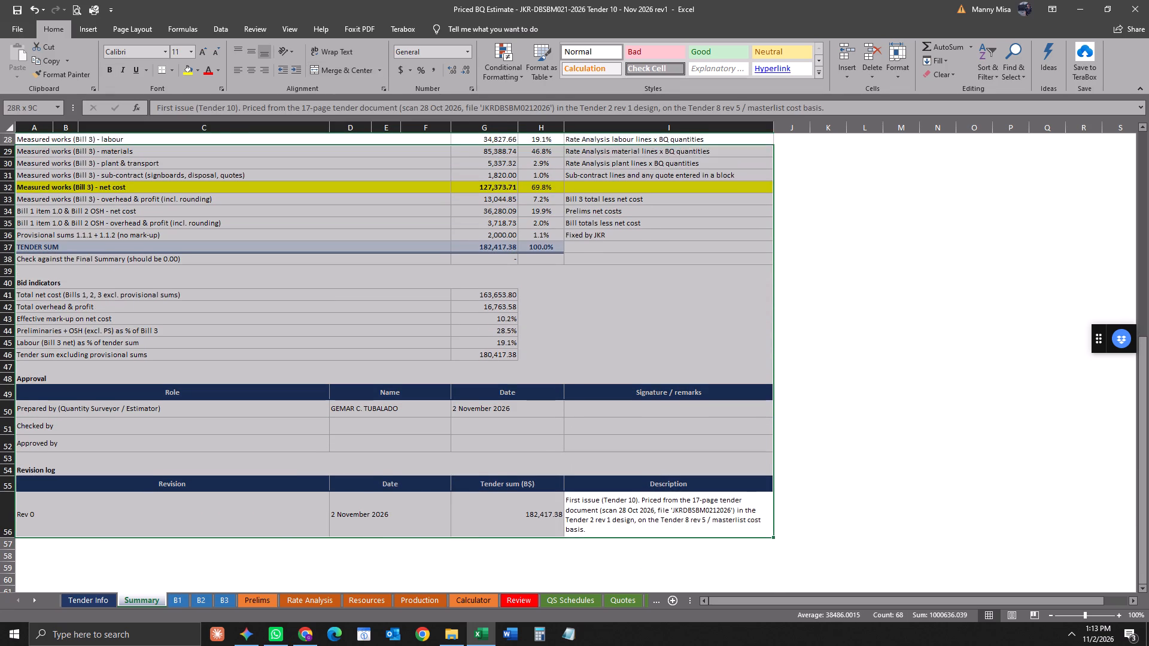
left_click_drag(101, 91, 130, 41)
key("ctrl+p")
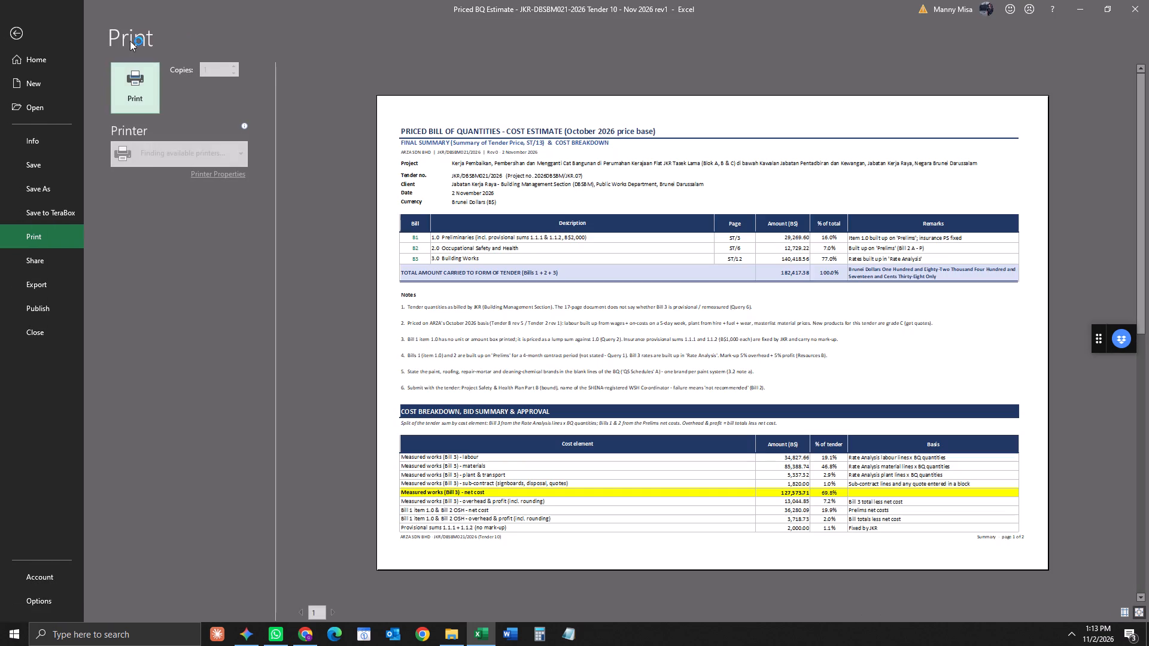
left_click(1141, 598)
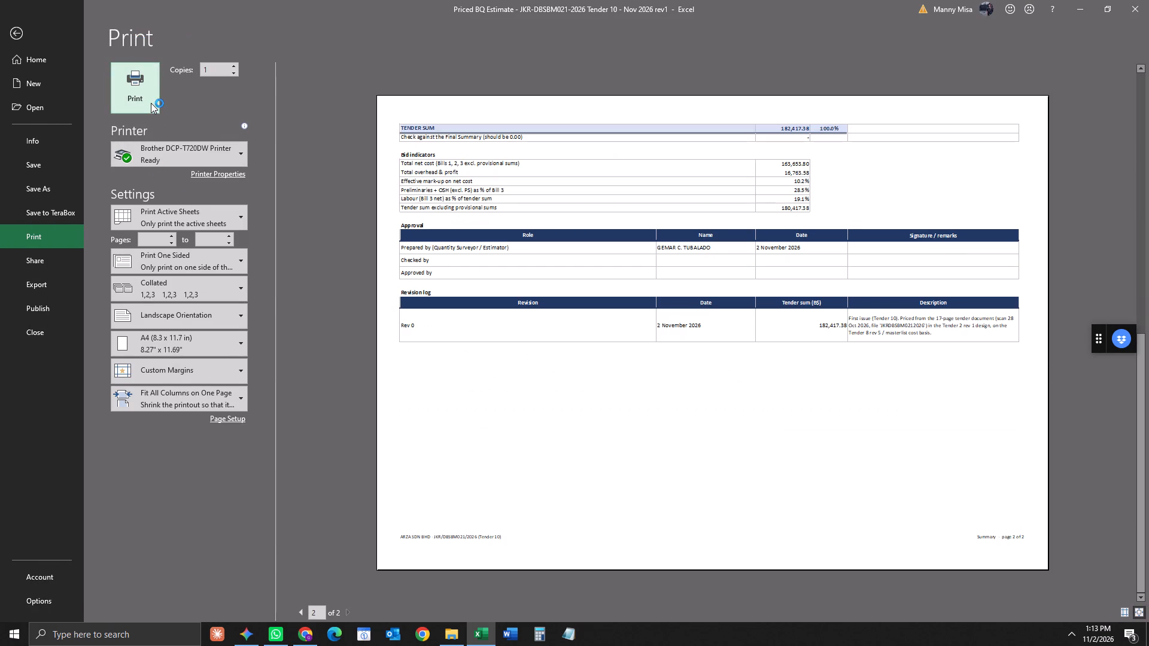
left_click(148, 94)
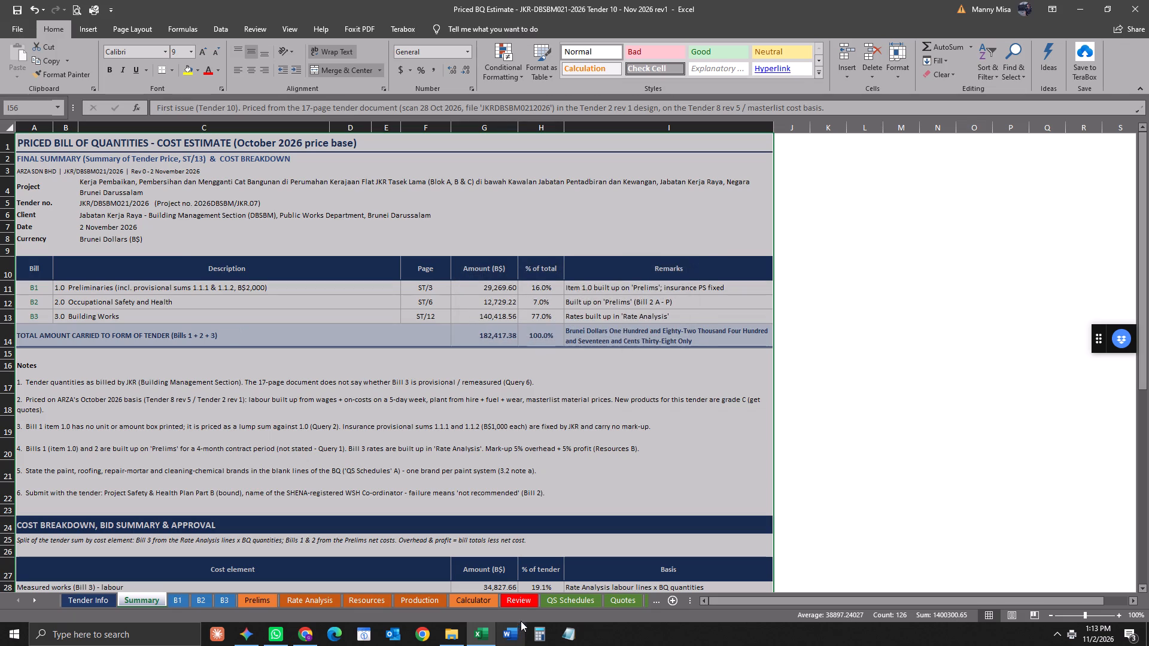
Open the Review sheet and examine the tender document review and the queries to JKR.
left_click(524, 604)
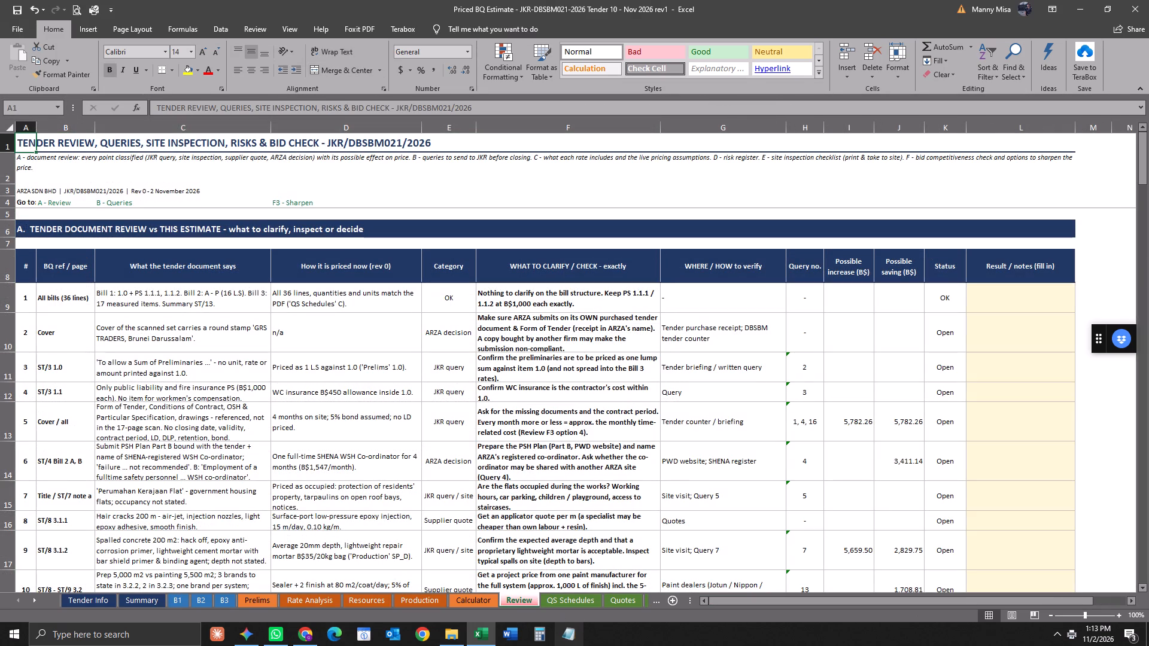
left_click(1145, 167)
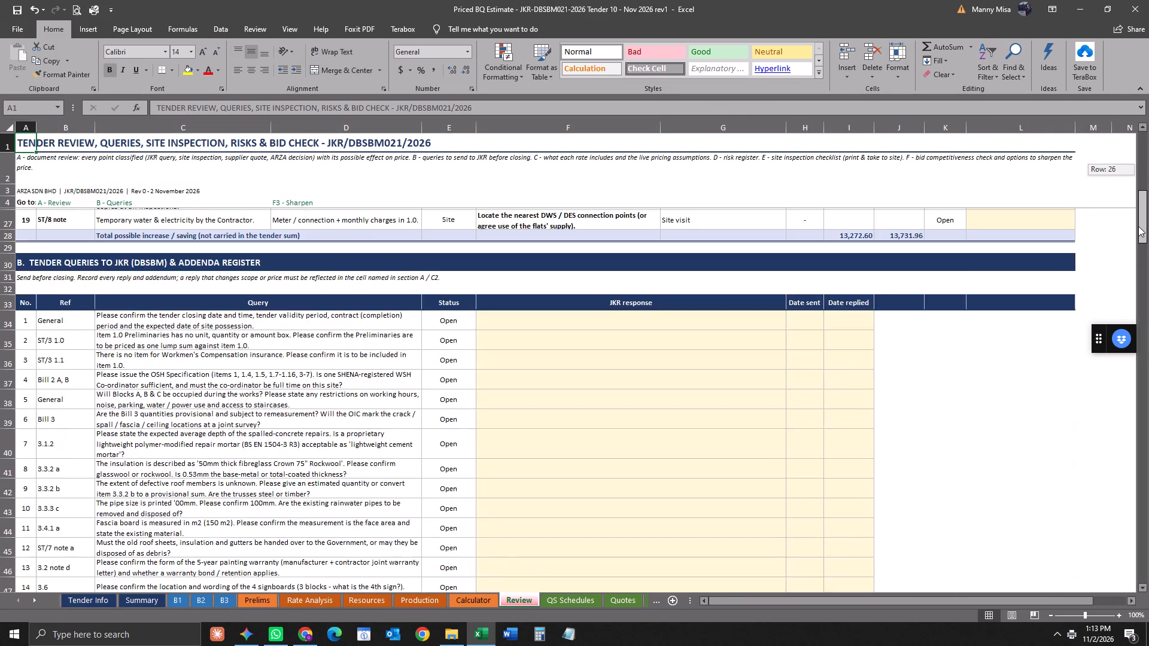
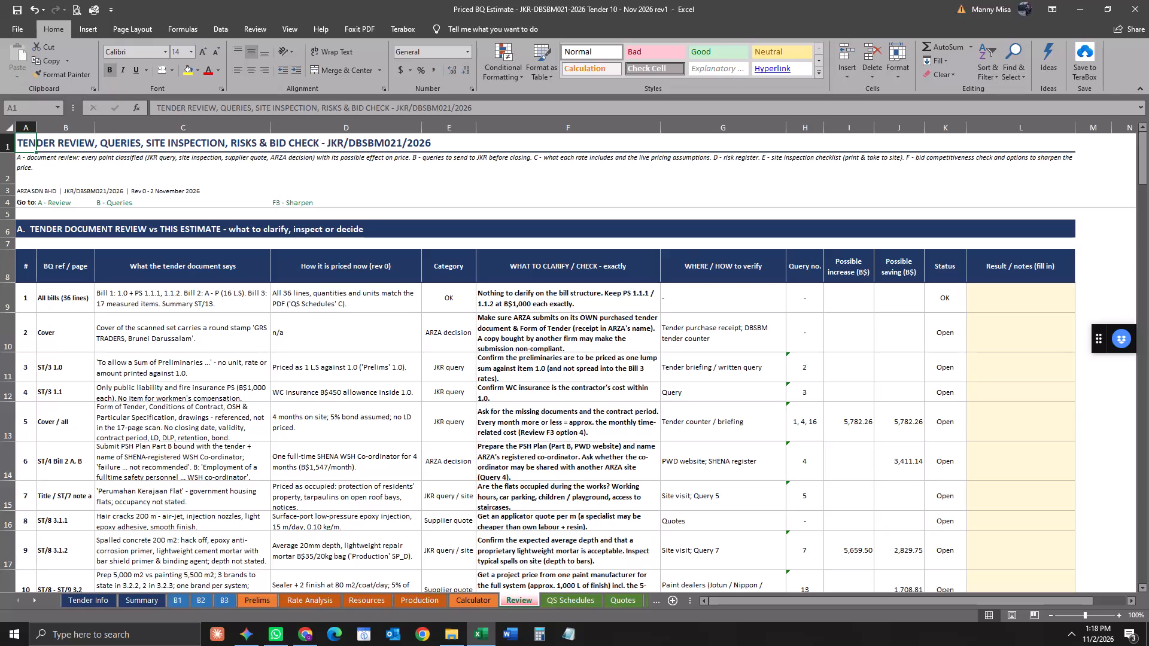
Fill the OK category cell of item 1 in section A of the Review sheet with light olive green.
left_click(458, 308)
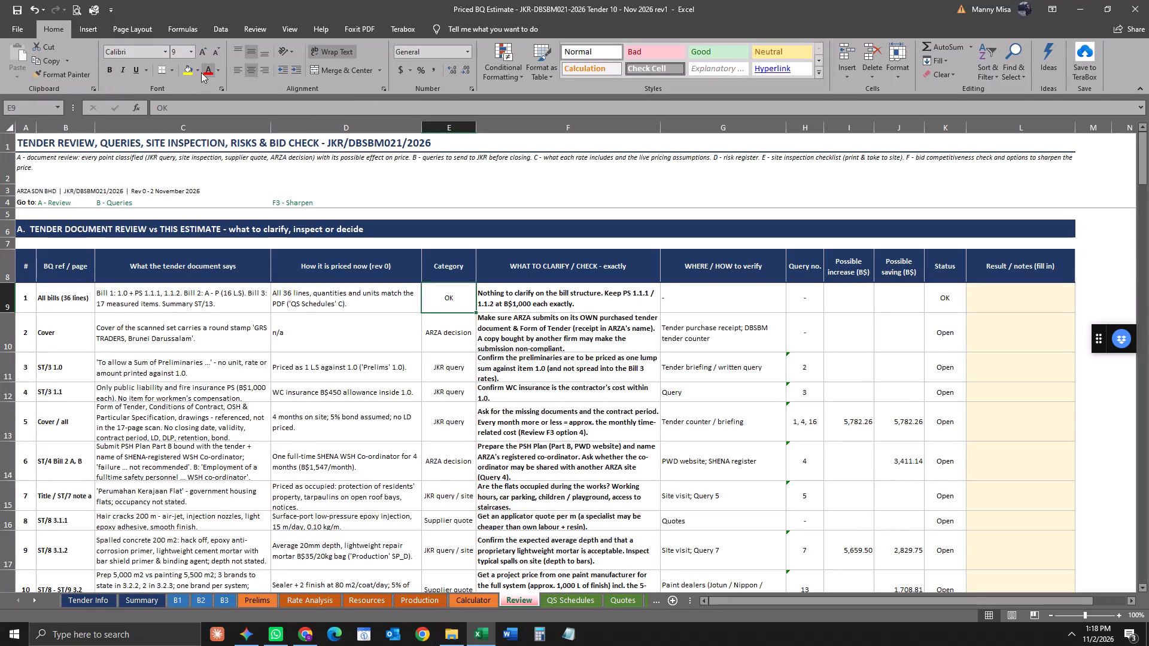
left_click(200, 71)
left_click(249, 127)
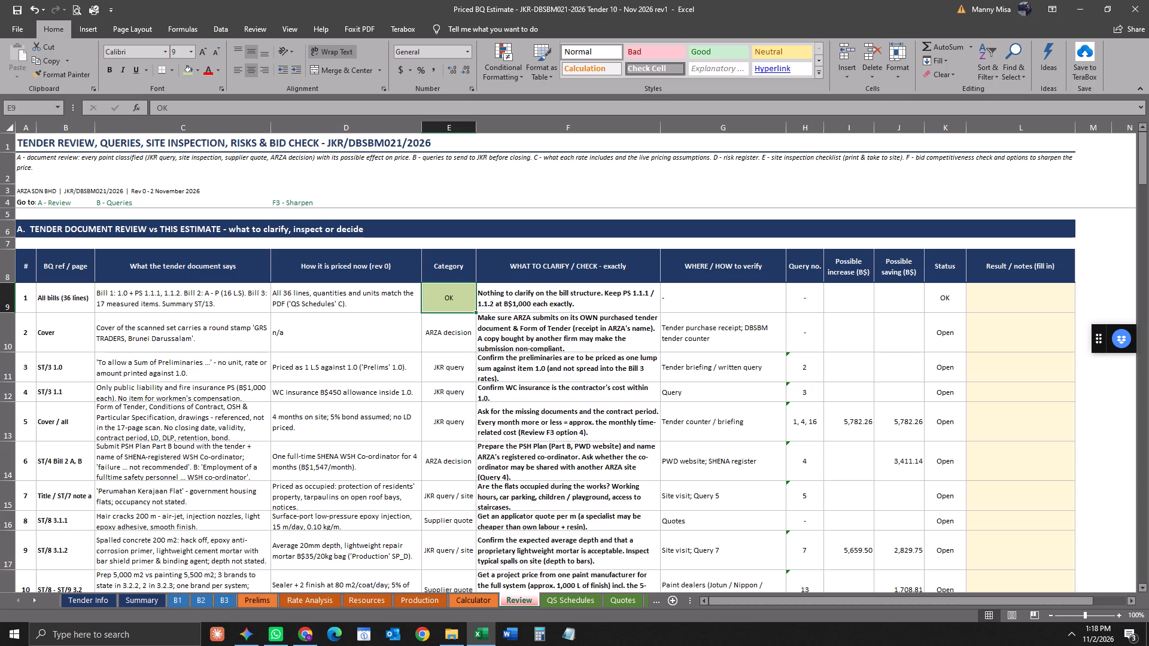
Compare the Category column with the Review sheet of the Tender 10 rev0 workbook, opening and closing rev0 for the check.
left_click(447, 458)
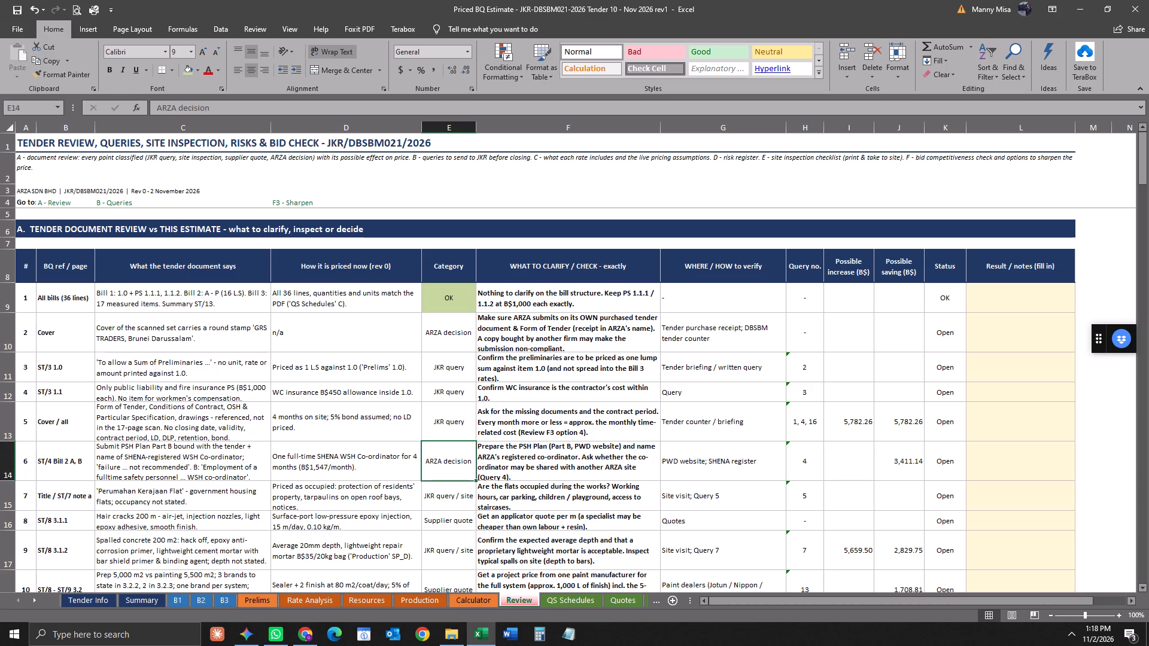
left_click(455, 496)
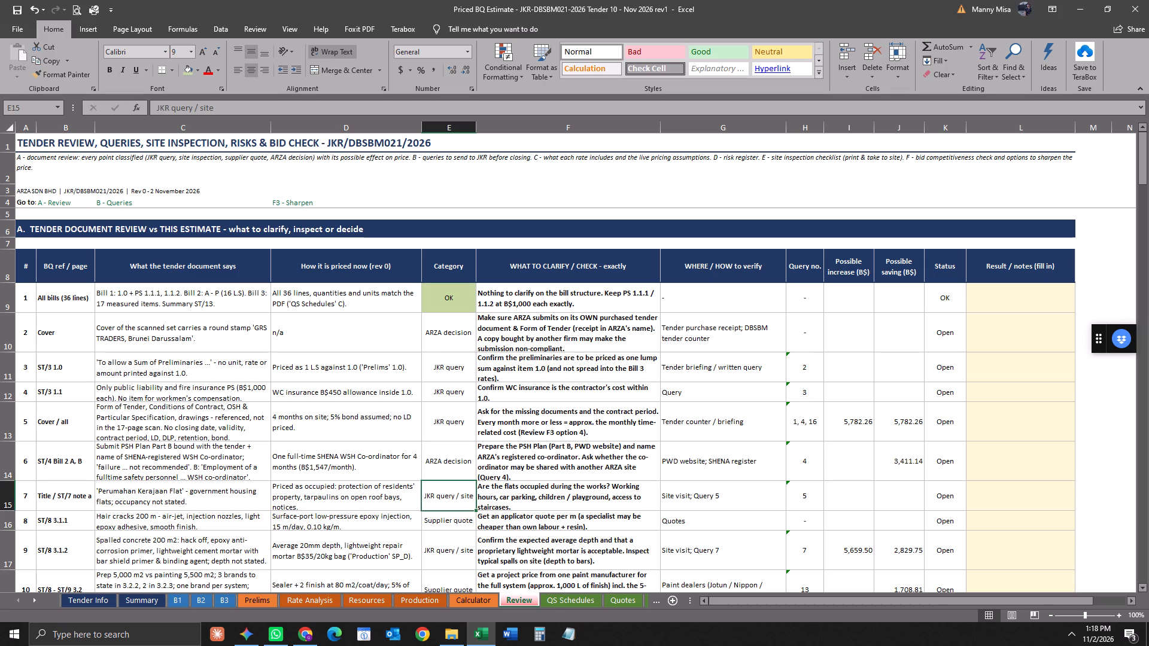
triple_click(1140, 587)
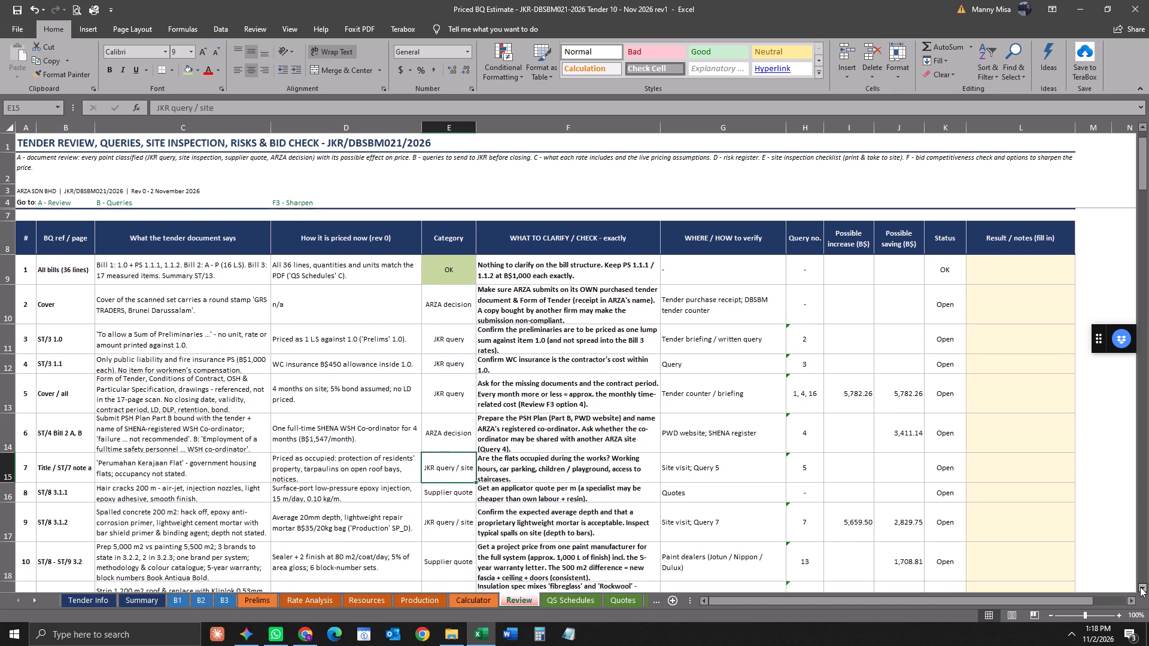
left_click(1140, 587)
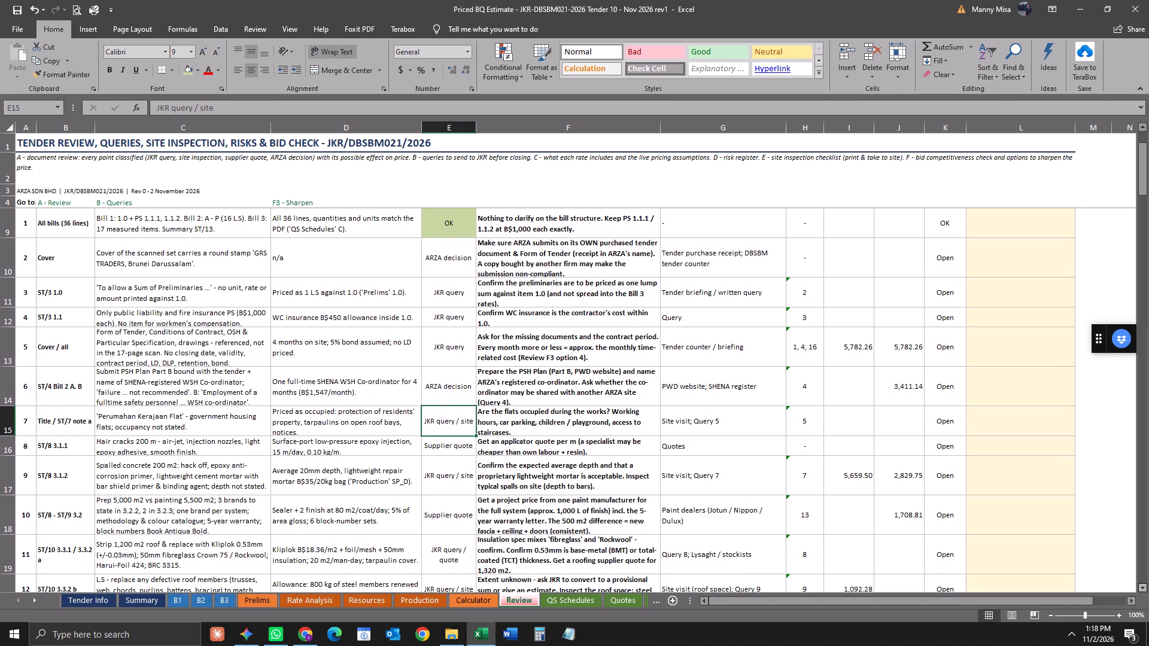
left_click(455, 635)
left_click(315, 243)
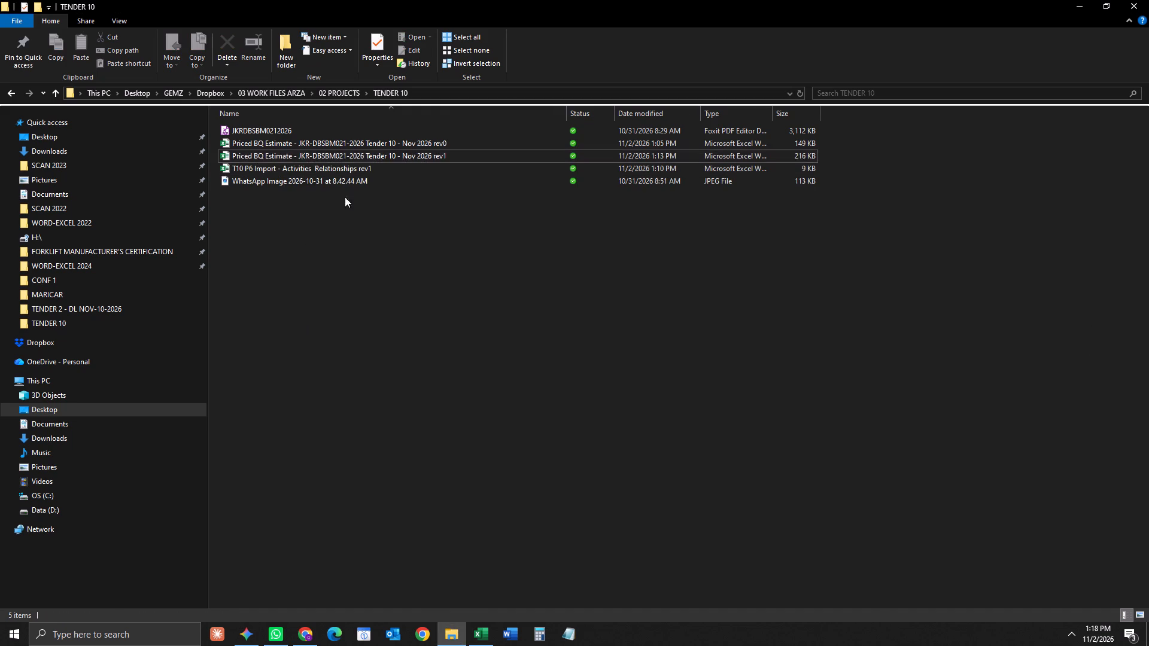
double_click(382, 144)
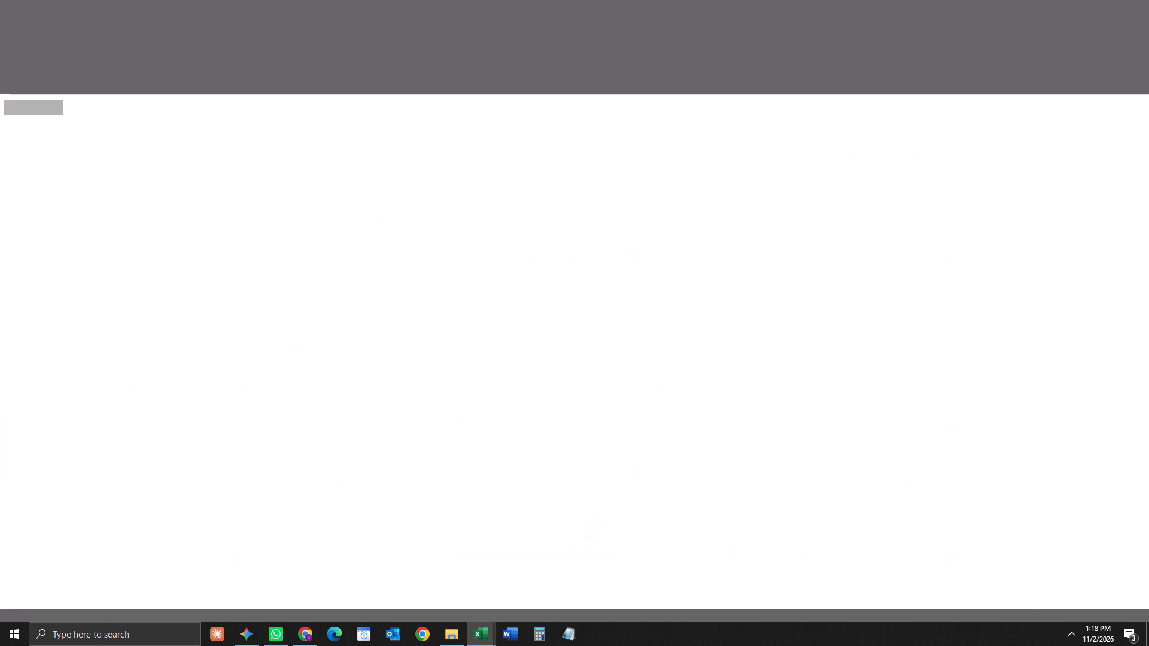
left_click(516, 603)
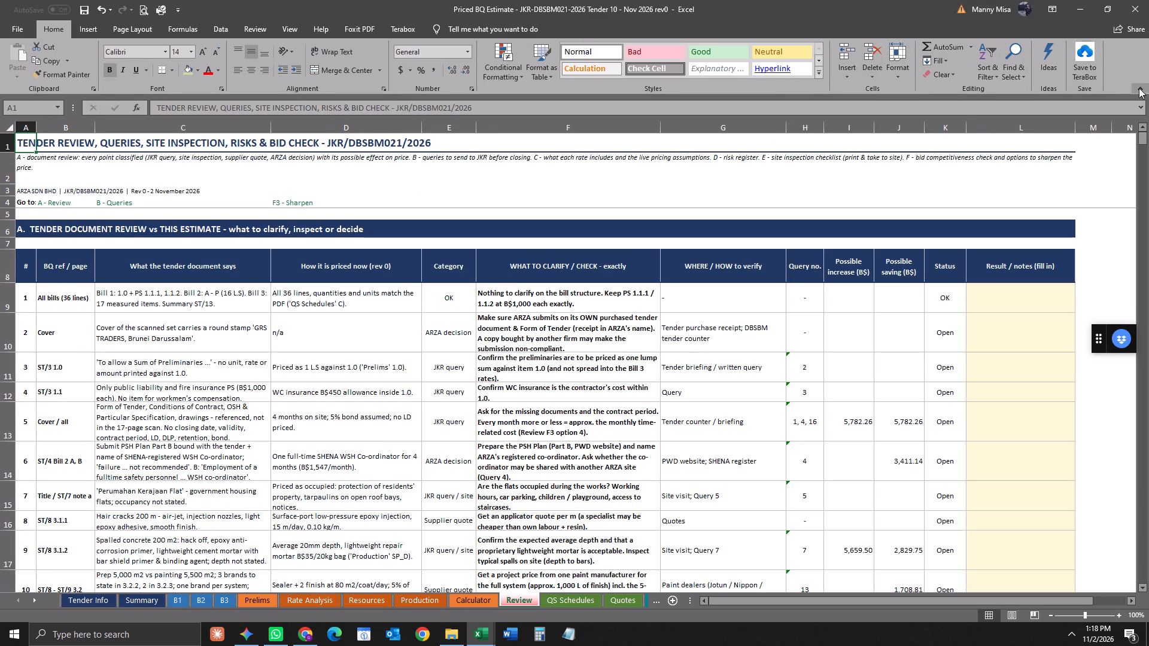
left_click(1144, 10)
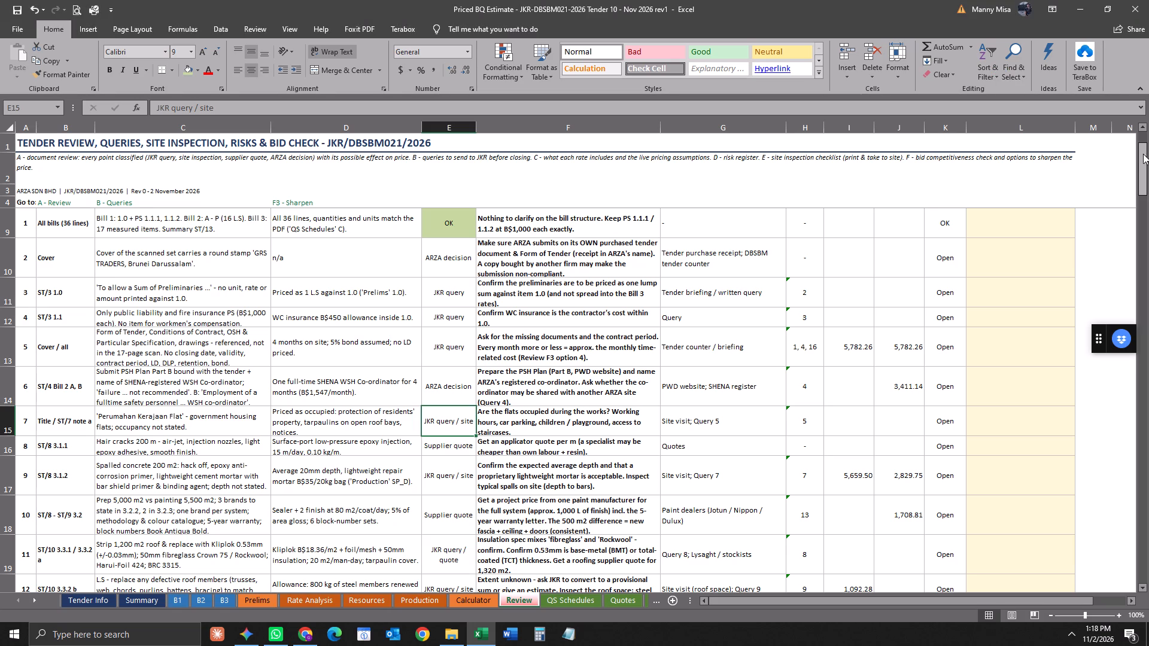
Copy the green OK category cell of item 1 onto the OK category cell of item 18.
left_click_drag(1143, 155, 1144, 148)
left_click(443, 264)
key("ctrl+c")
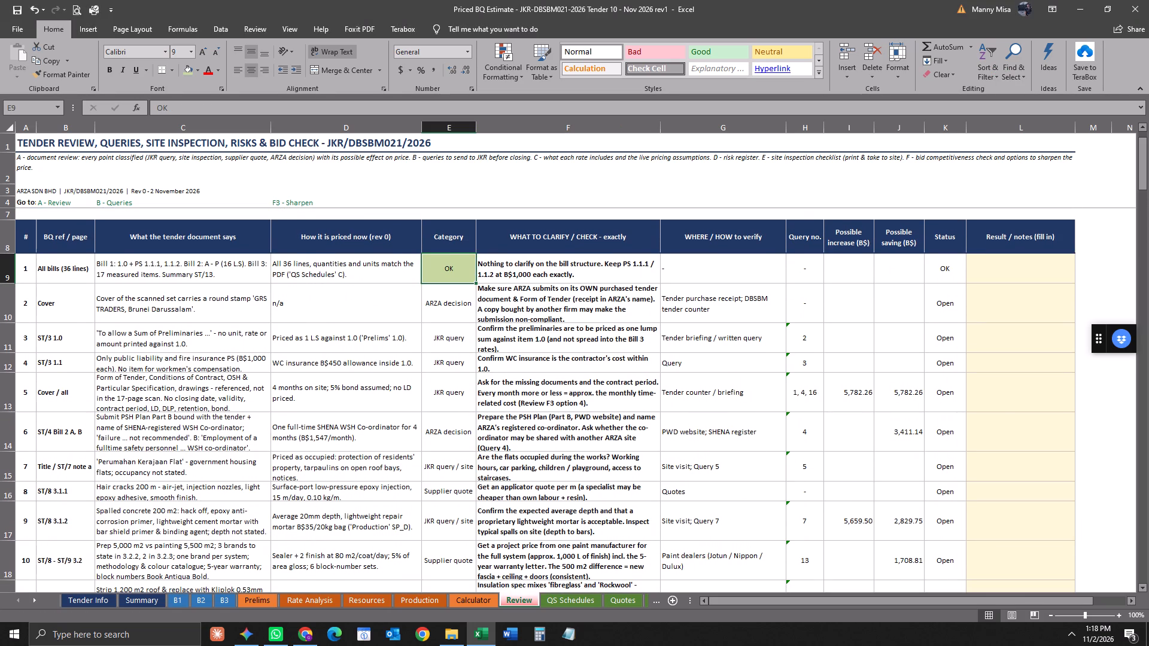
left_click_drag(1145, 182, 1145, 198)
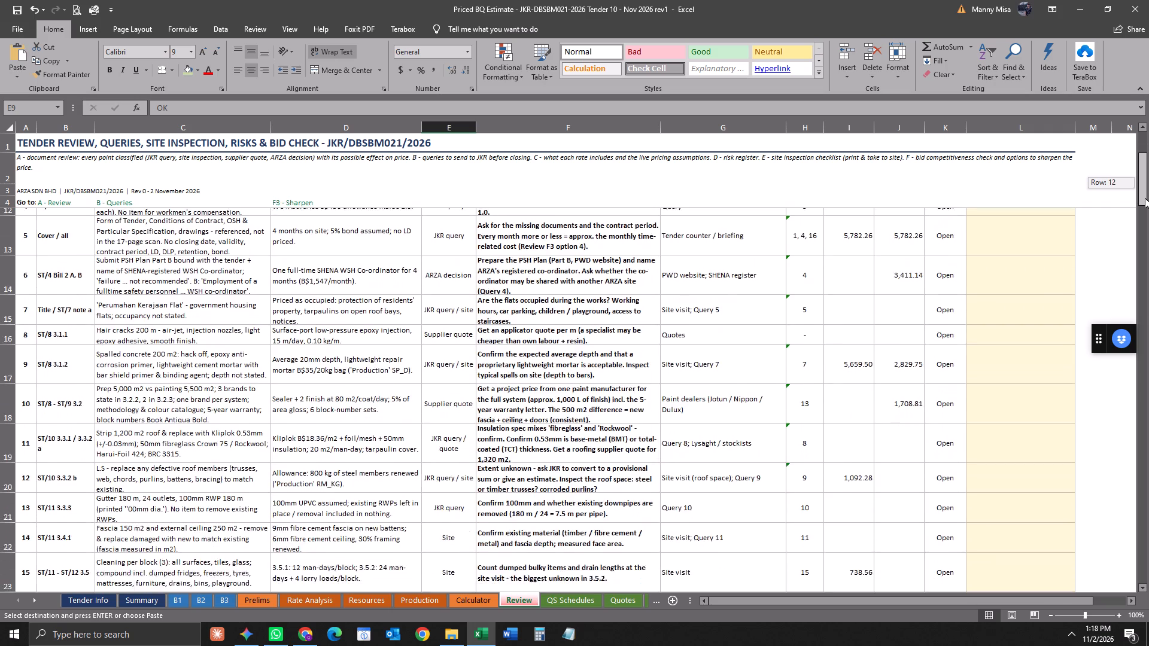
left_click_drag(1145, 198, 1145, 210)
left_click(455, 512)
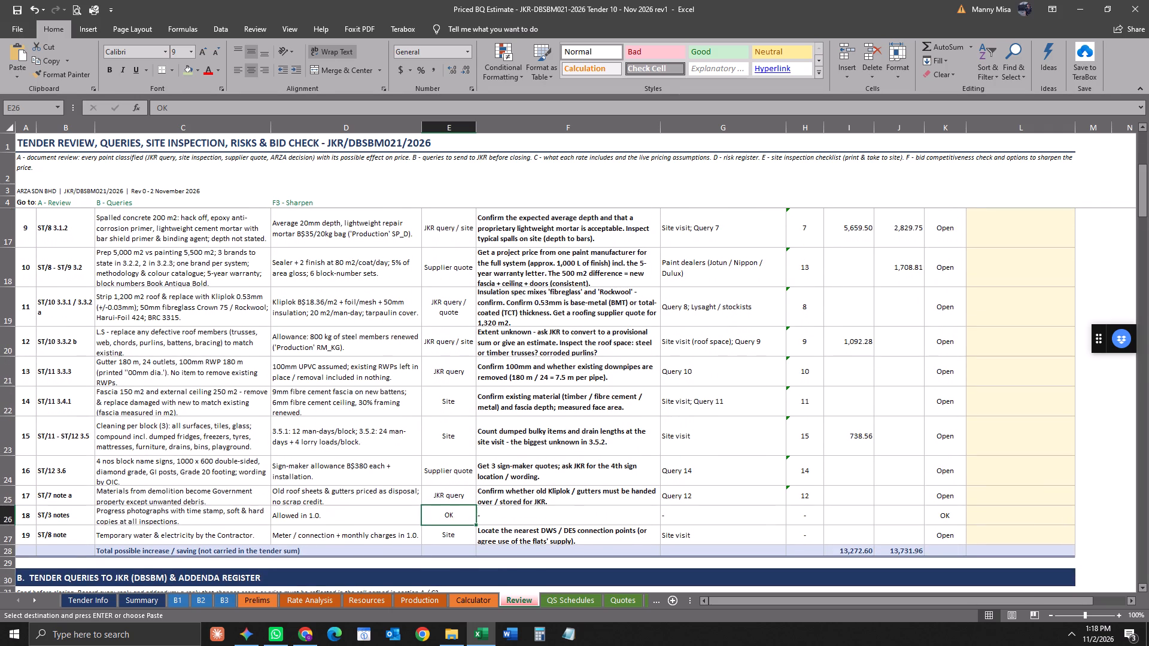
key("ctrl+v")
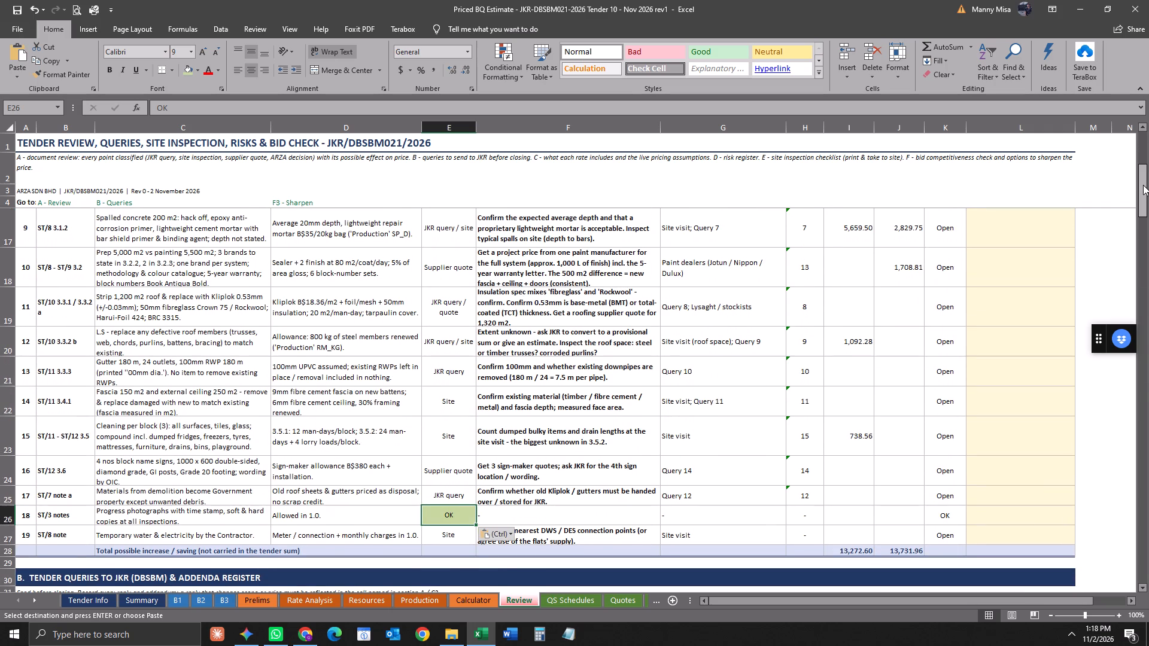
Shade the JKR query / site category cells of items 7, 9 and 12 dark orange.
left_click_drag(1144, 181, 1147, 153)
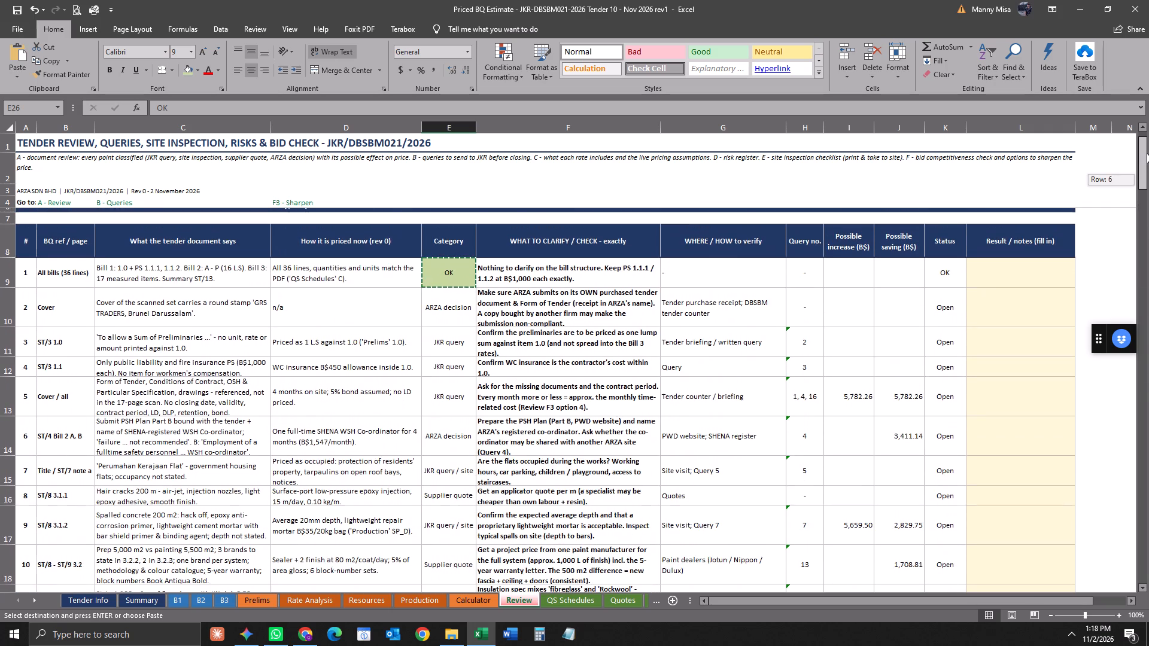
left_click_drag(1147, 153, 1145, 164)
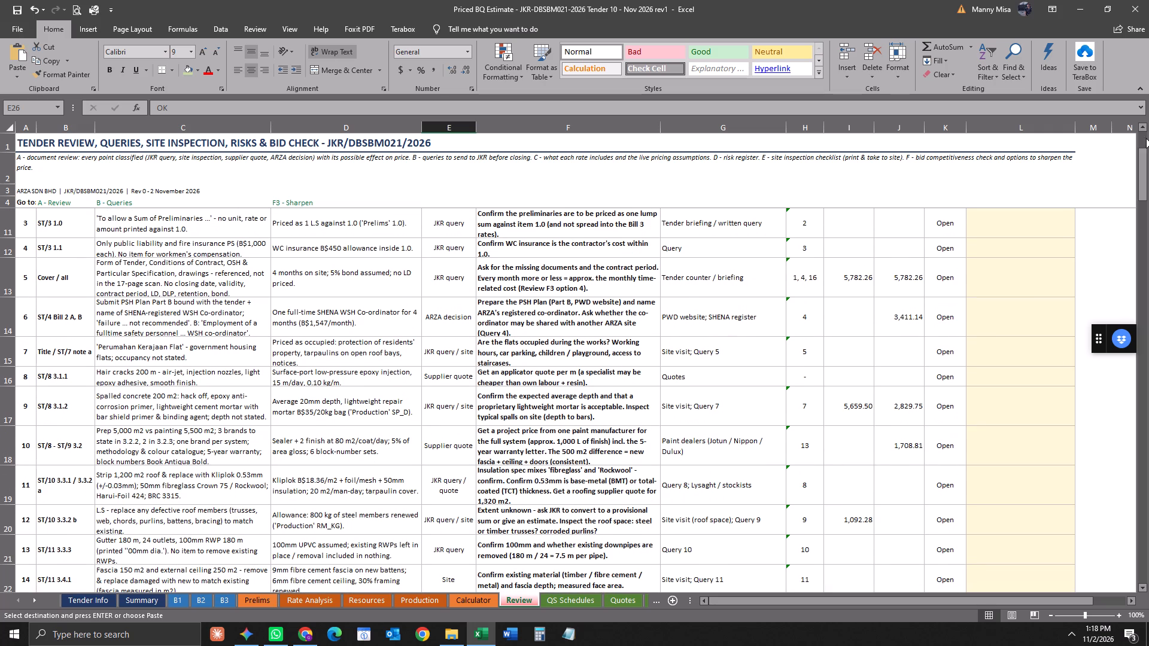
left_click(463, 348)
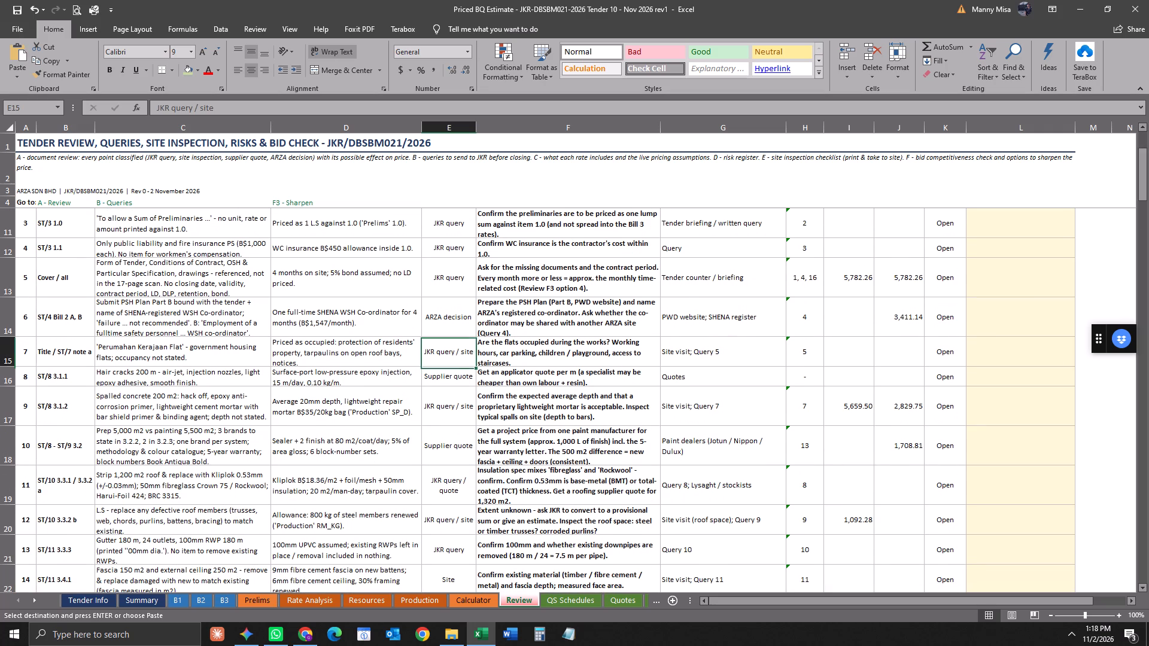
left_click(197, 69)
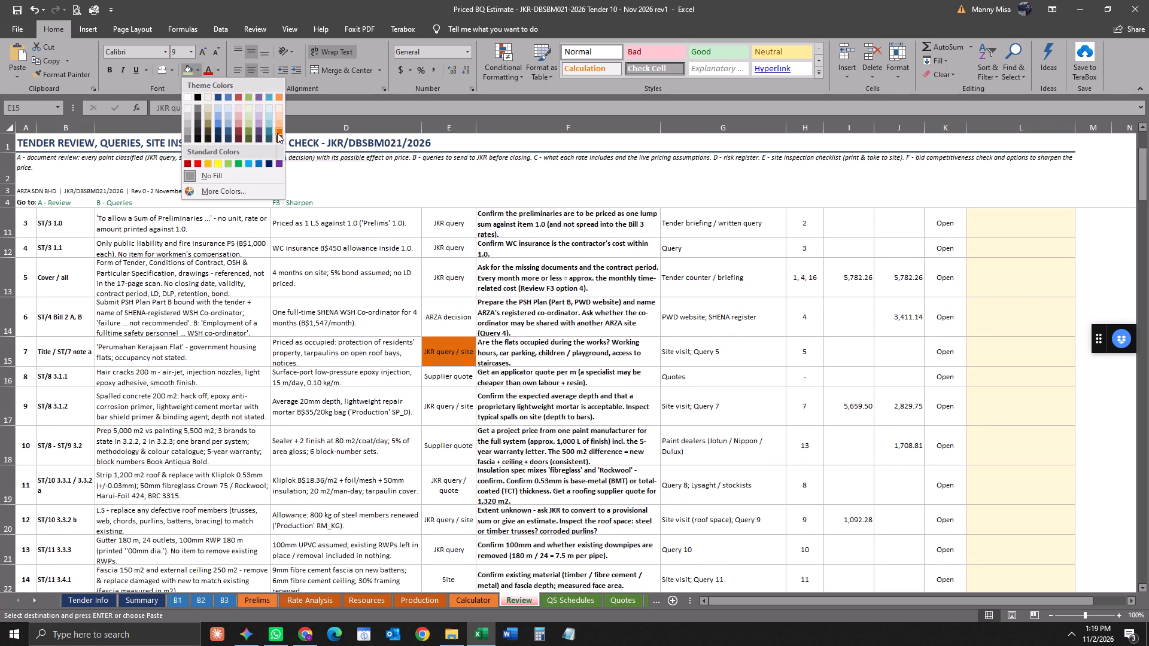
left_click(277, 133)
key("ctrl+c")
left_click(462, 412)
key("ctrl+v")
left_click(455, 481)
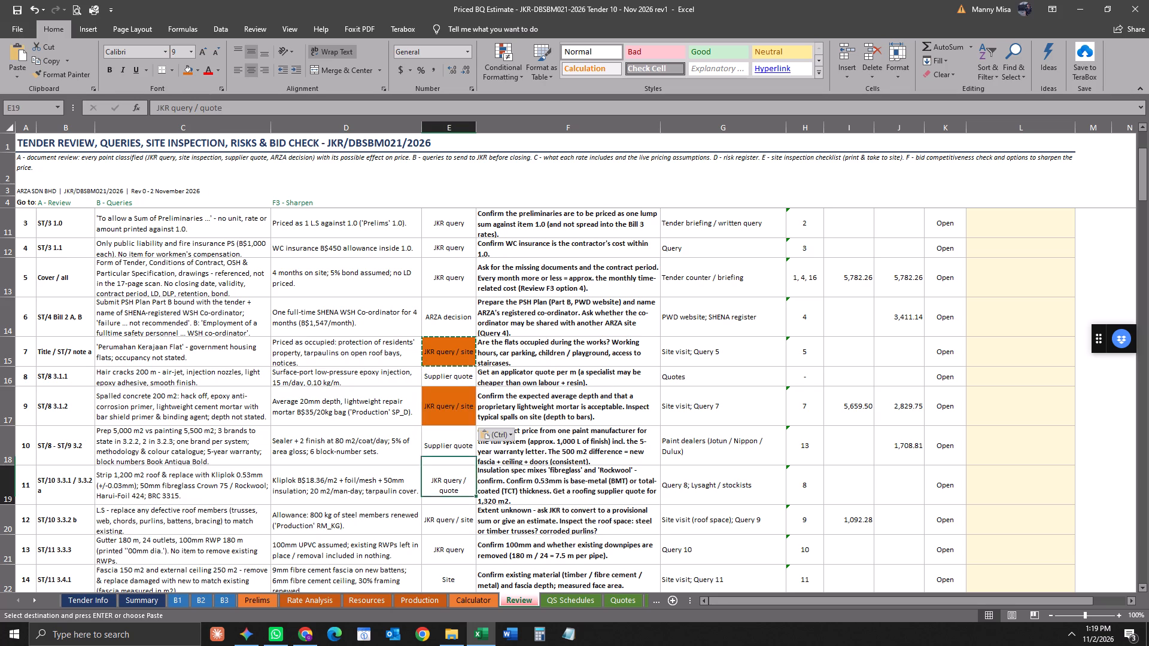
left_click(437, 515)
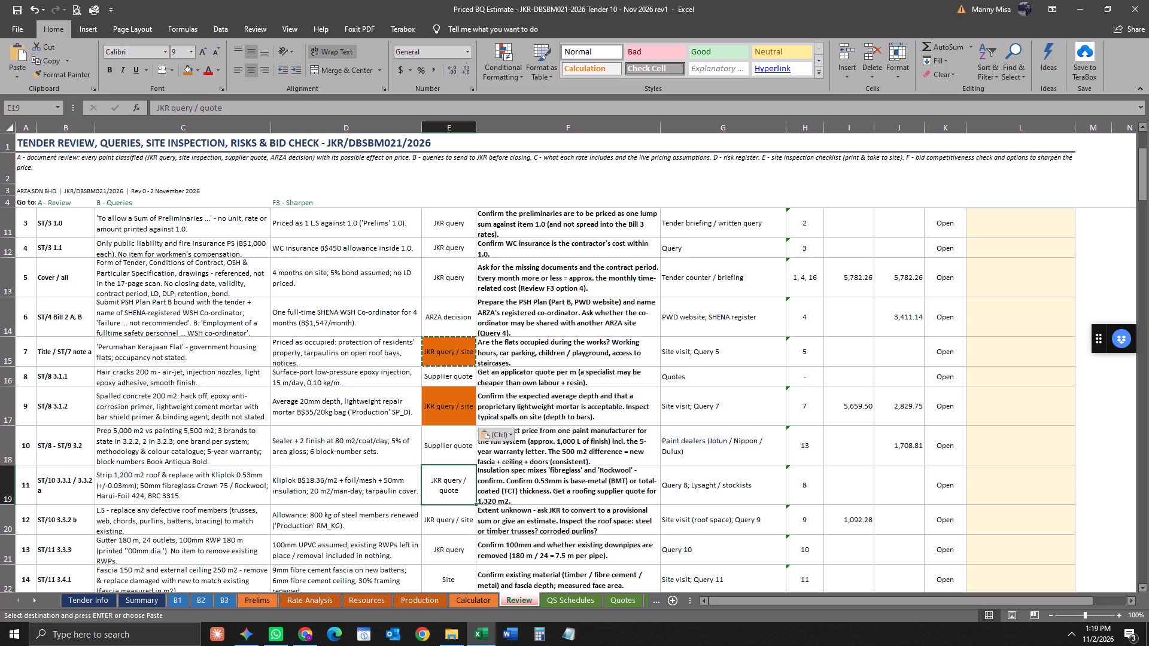
left_click(443, 522)
key("ctrl+v")
Shade the ARZA decision category cells of items 2 and 6 pale green, keeping their text black.
left_click(1145, 191)
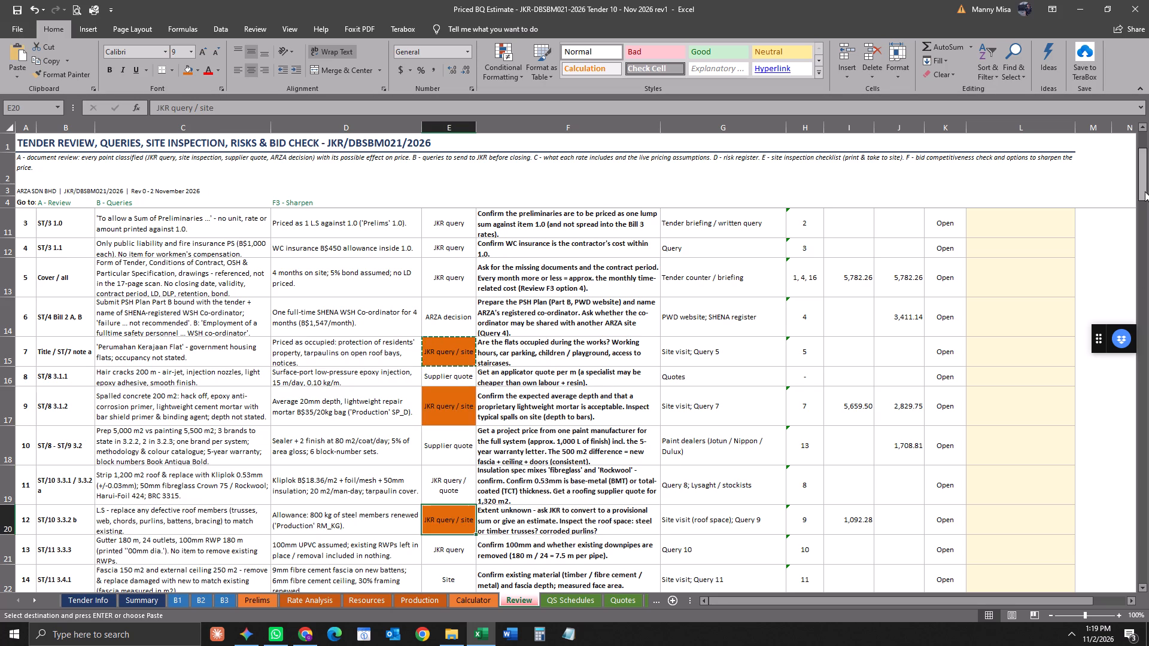
left_click_drag(1145, 188, 1144, 211)
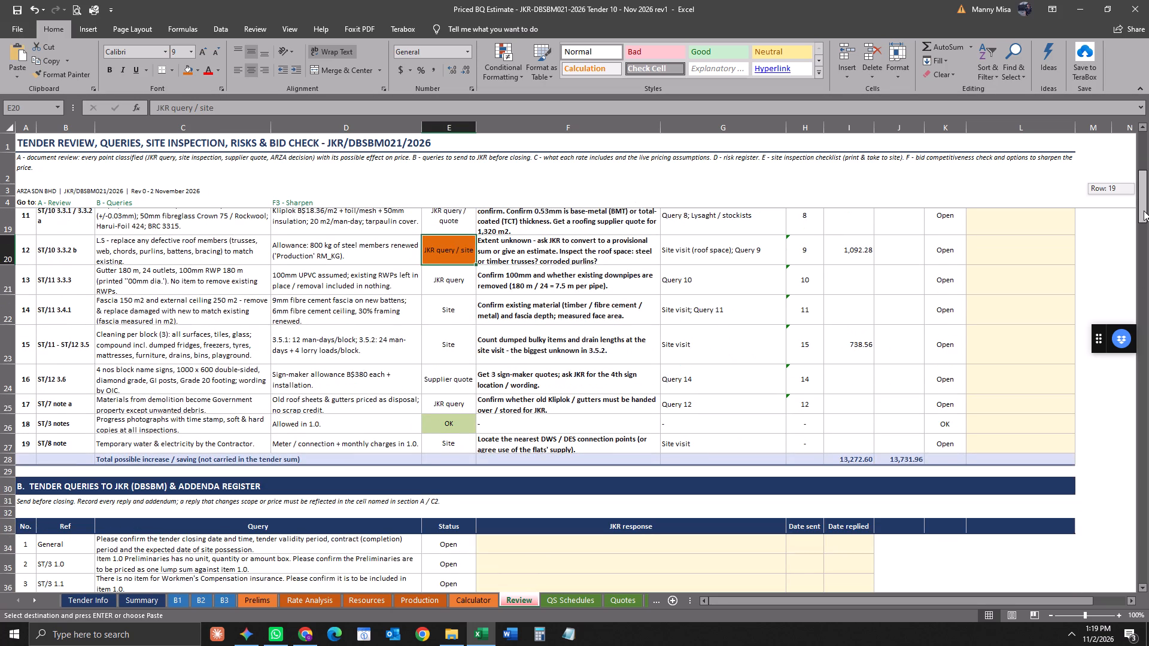
left_click_drag(1144, 211, 1145, 178)
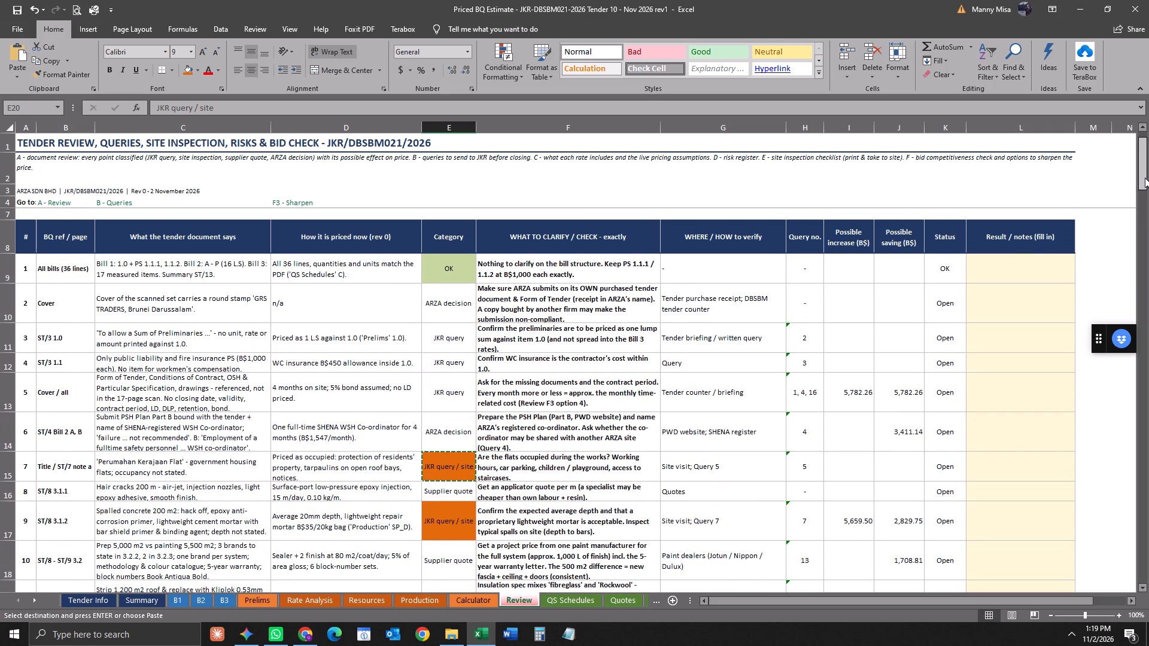
left_click(460, 294)
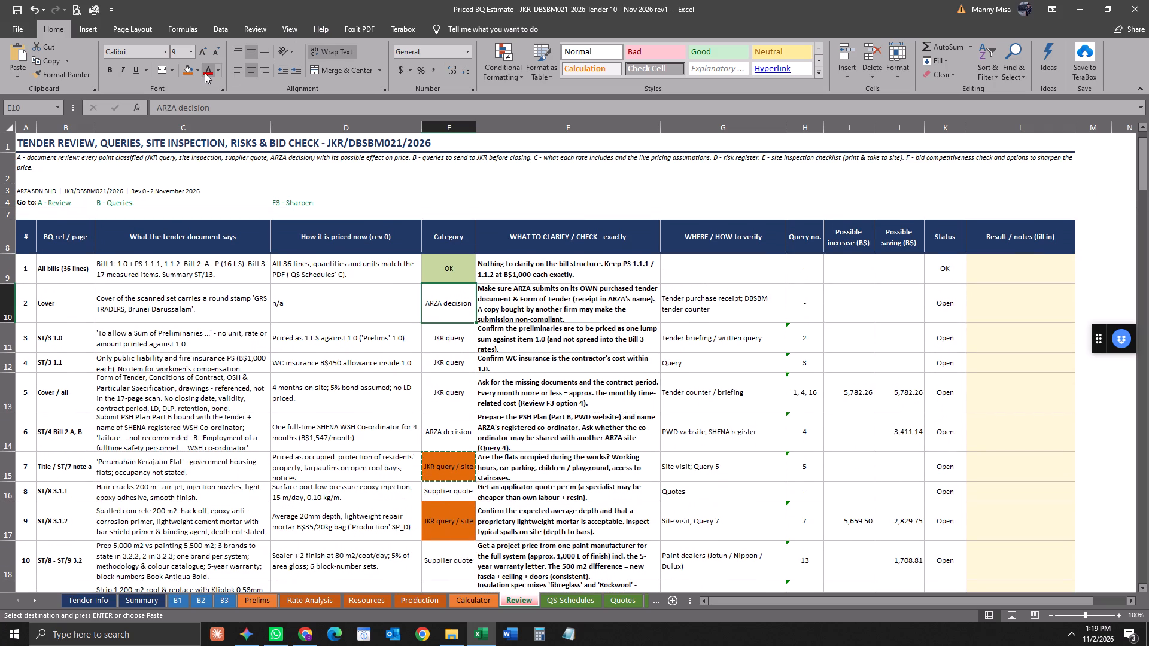
left_click(202, 72)
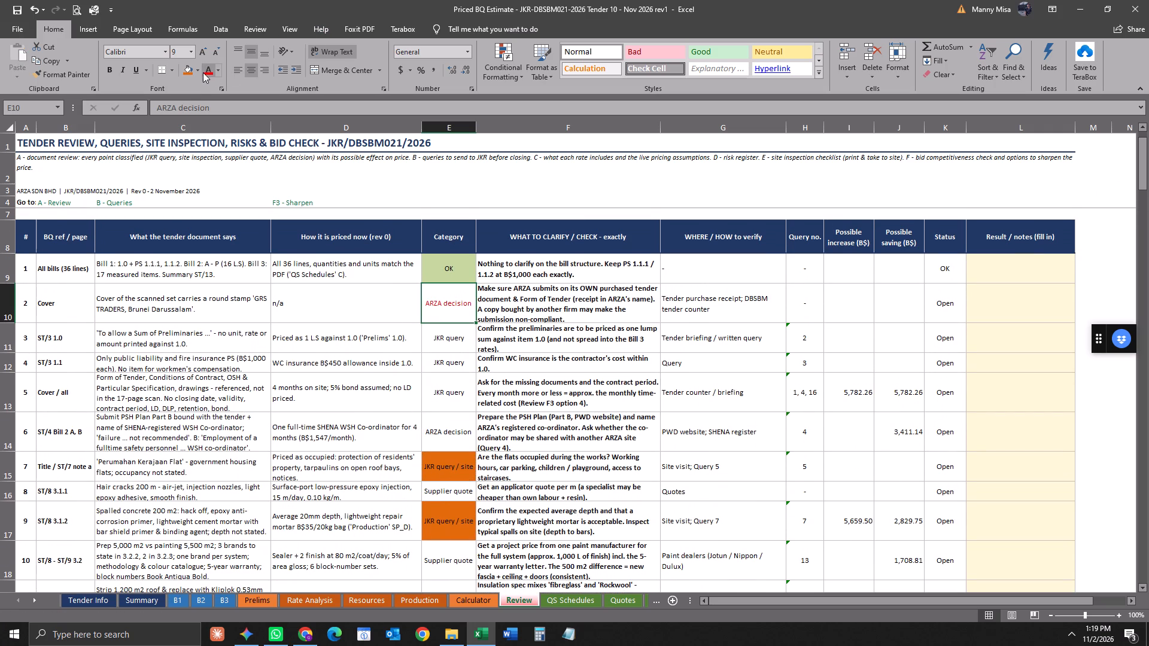
key("ctrl+z")
left_click(199, 69)
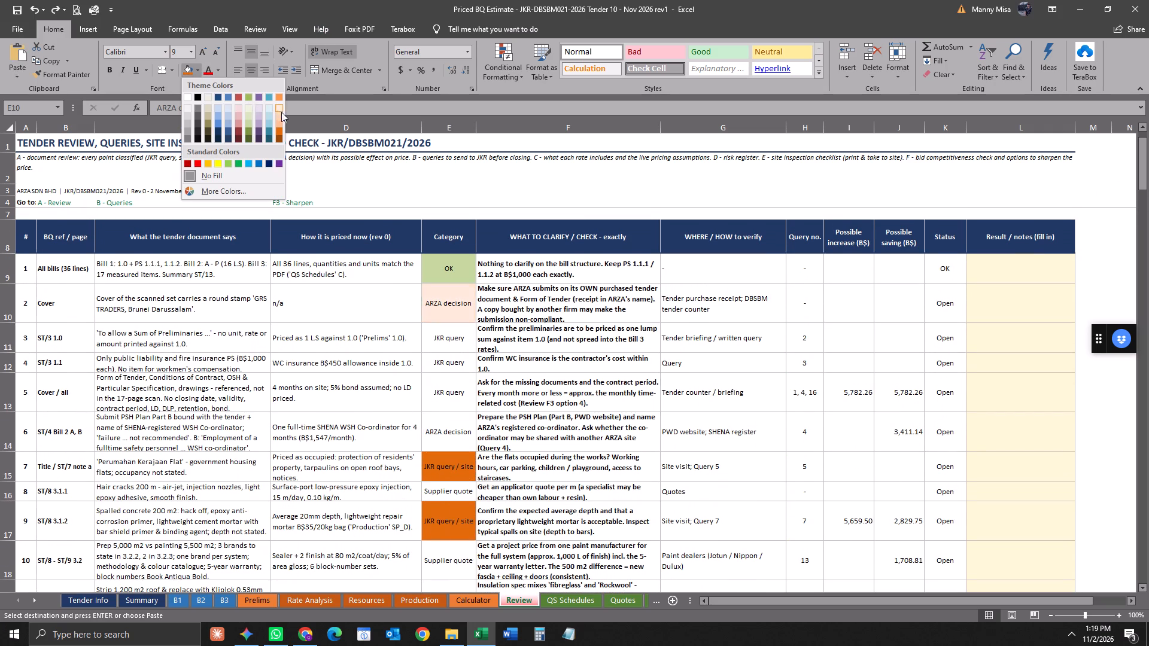
left_click(249, 106)
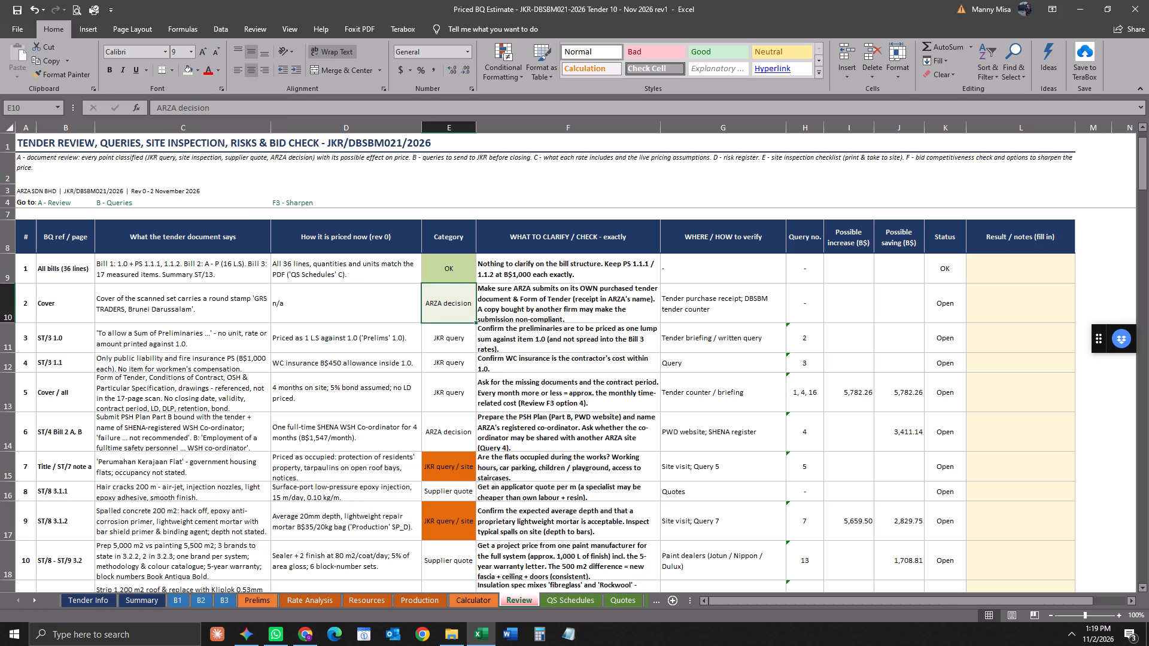
key("ctrl+c")
left_click(452, 441)
key("ctrl+v")
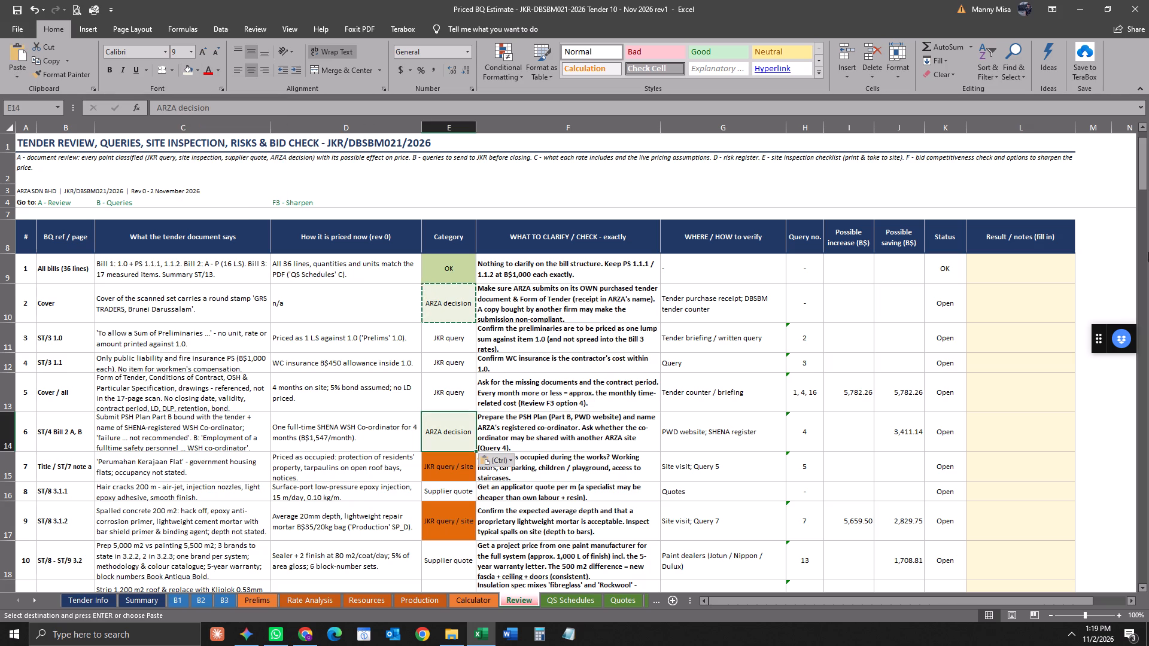
Fill the JKR query category cells of items 3, 4 and 5 with light orange.
left_click_drag(1143, 179, 1139, 199)
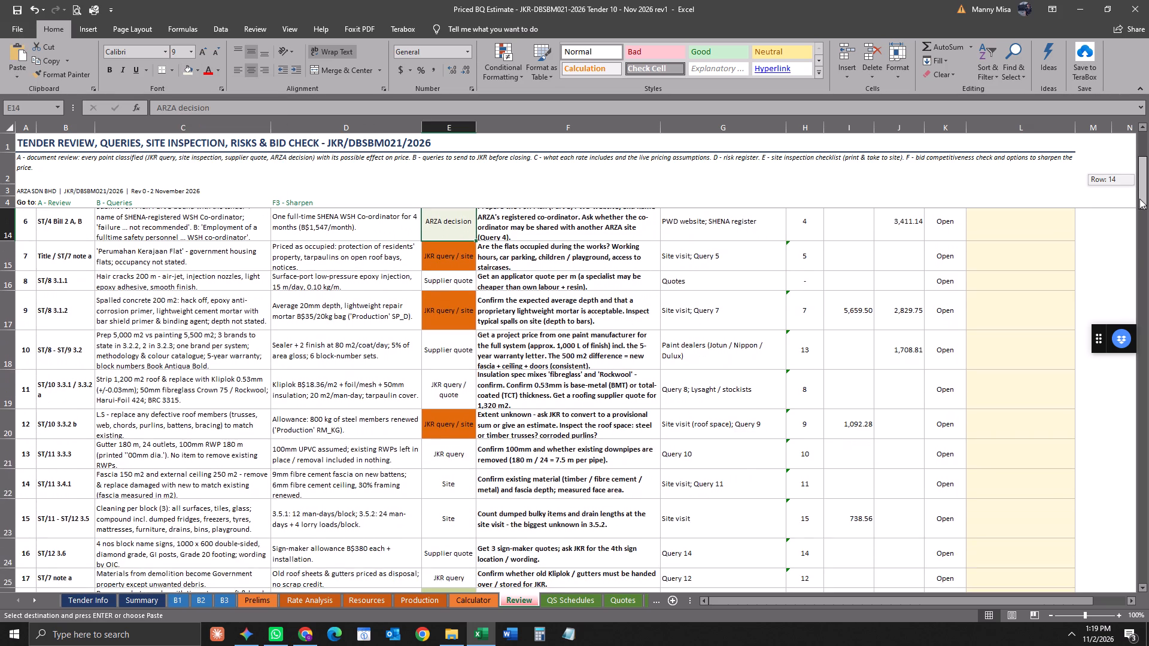
left_click_drag(1139, 199, 1140, 187)
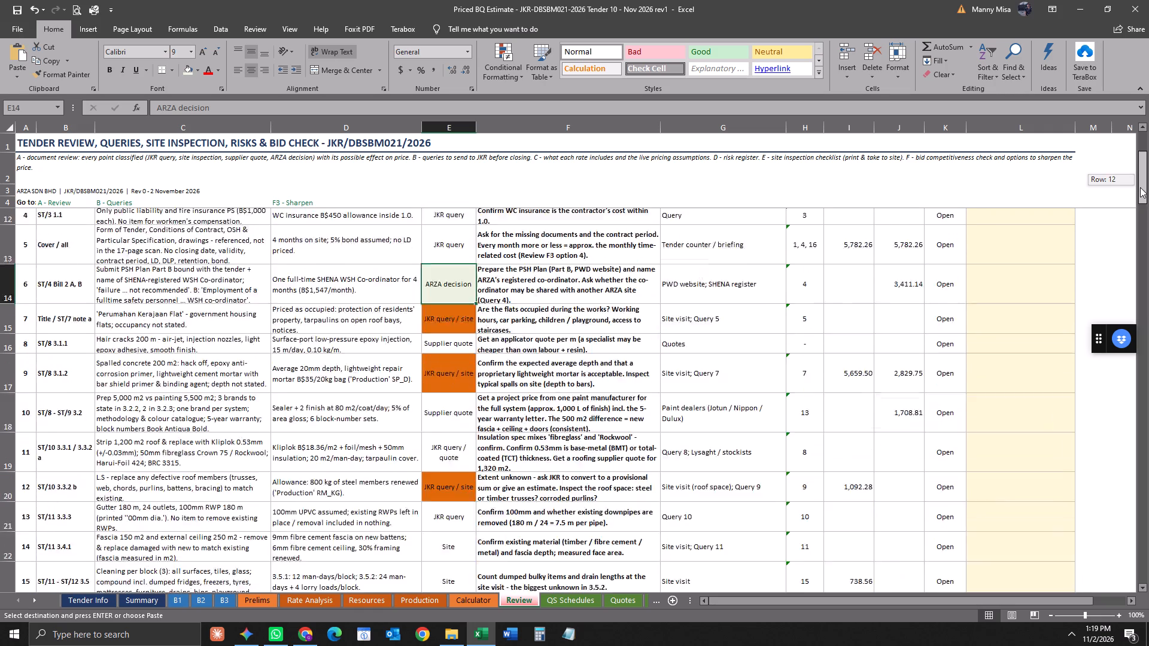
left_click_drag(1140, 187, 1140, 169)
left_click_drag(458, 362, 451, 404)
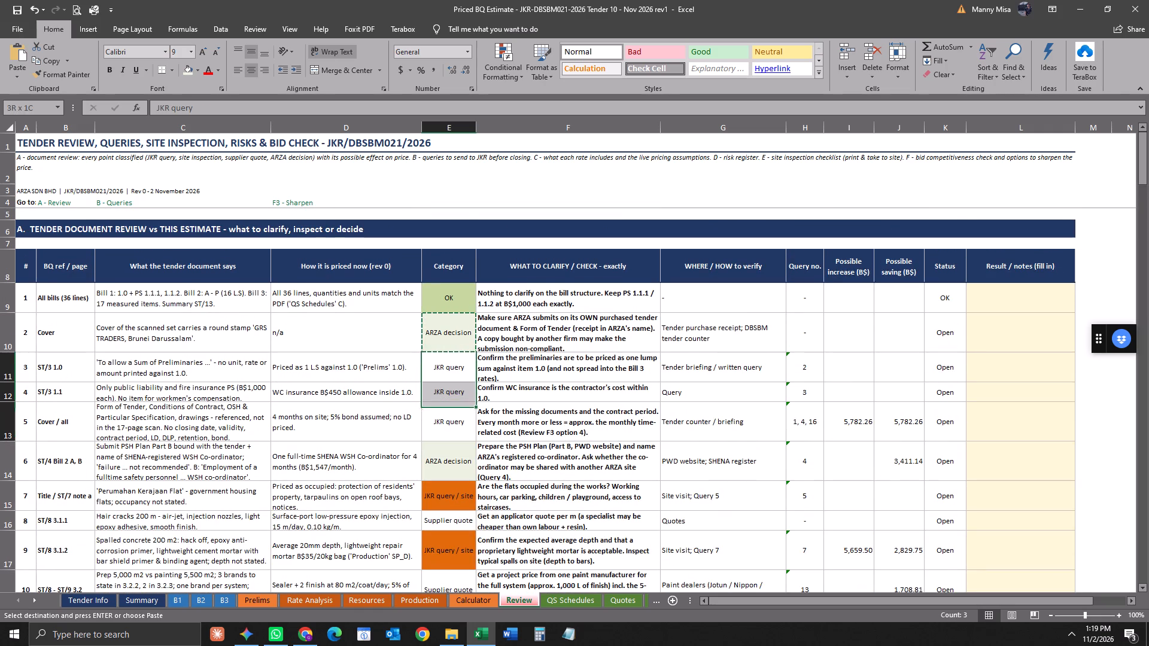
left_click_drag(451, 404, 451, 406)
left_click(197, 77)
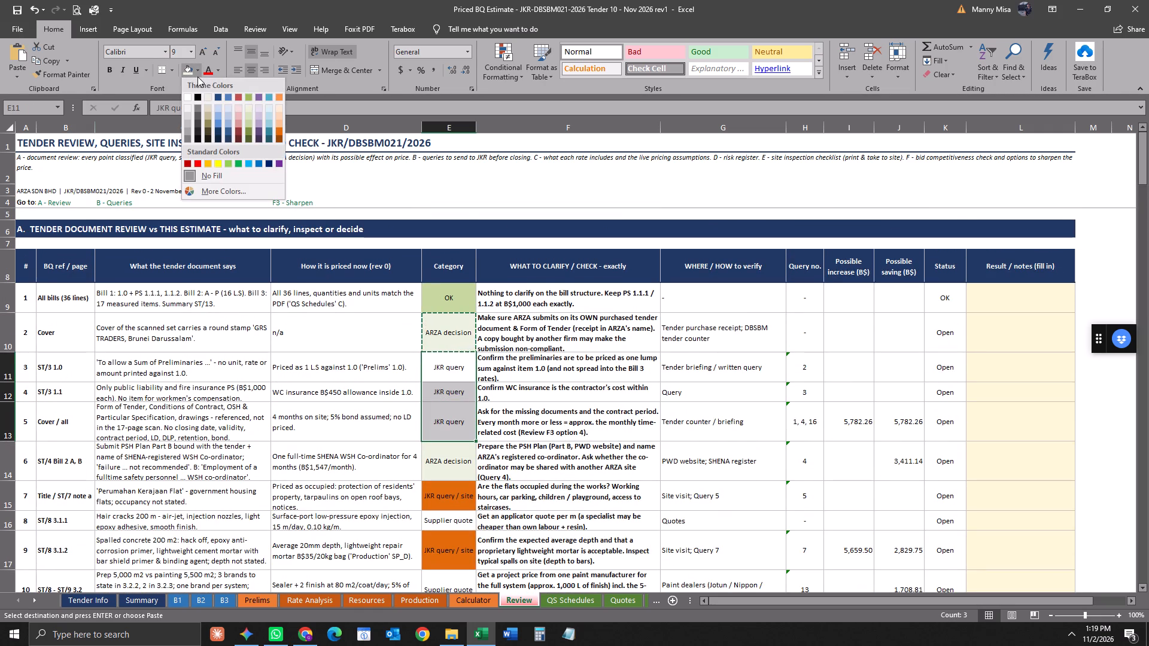
left_click(277, 112)
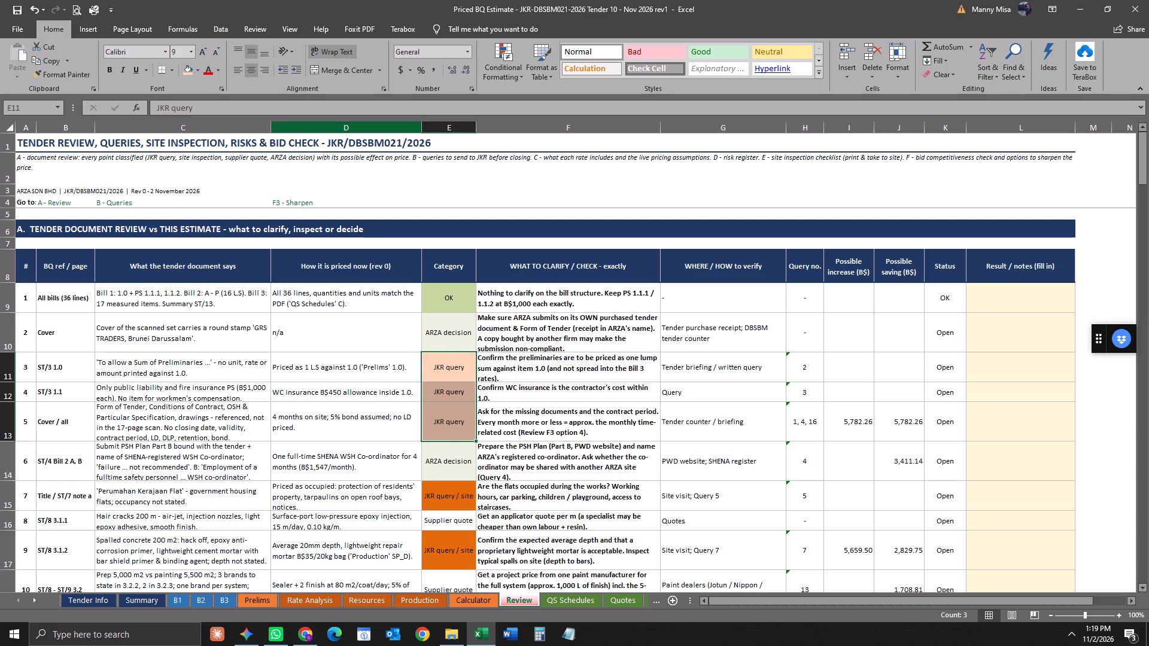
Copy the light orange JKR query category cell of item 5 onto the JKR query category cells of items 13 and 17.
key("ctrl+c")
left_click(463, 398)
left_click(458, 423)
key("ctrl+c")
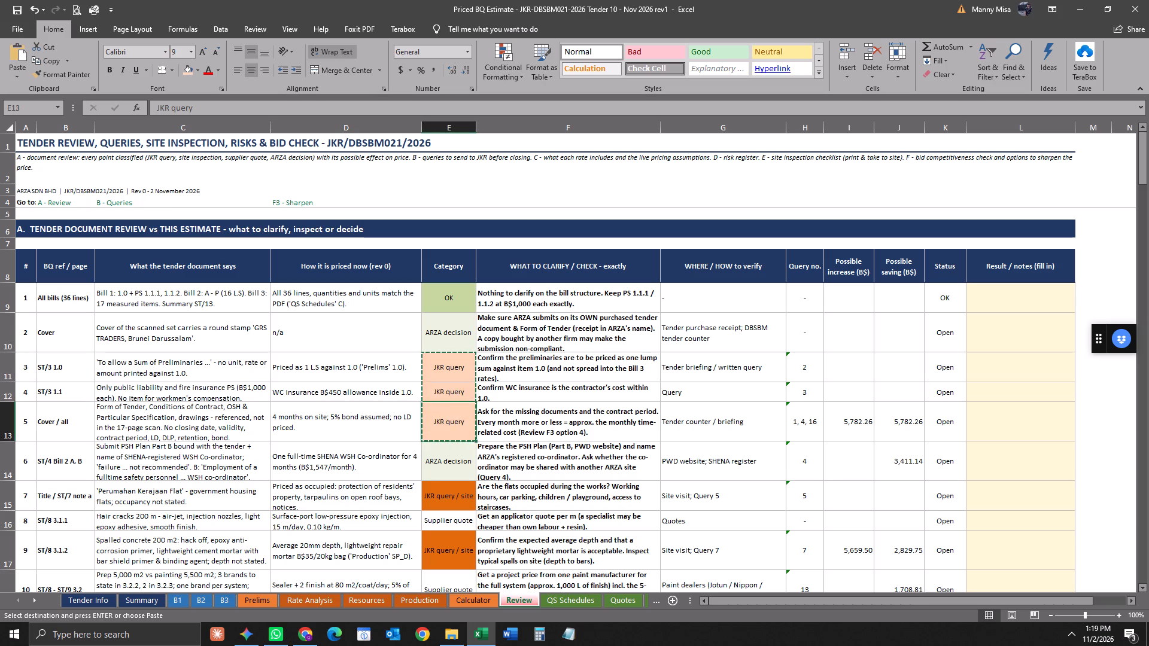
left_click_drag(1144, 172, 1142, 202)
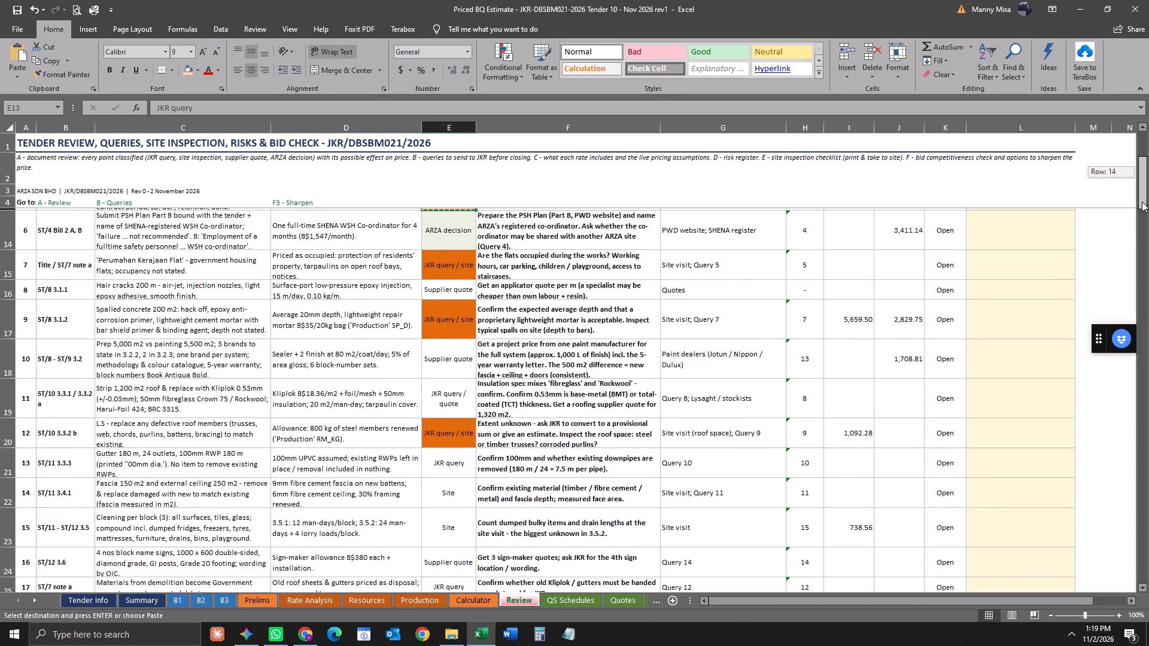
left_click_drag(1142, 202, 1142, 207)
left_click(460, 339)
key("ctrl+v")
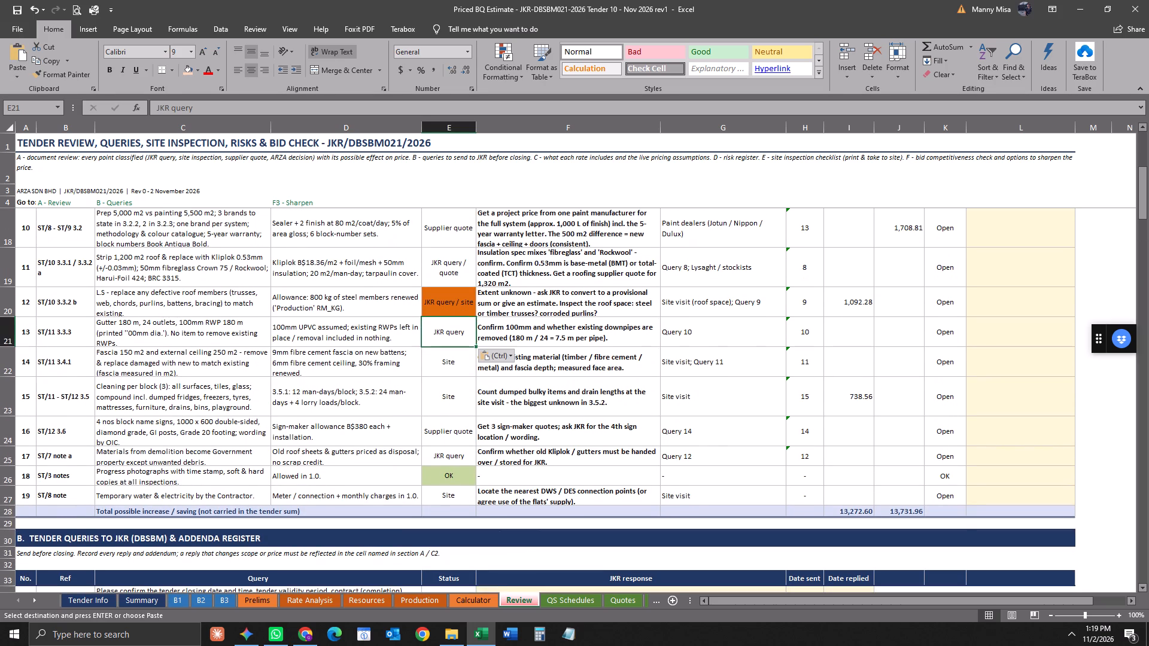
left_click(452, 449)
key("ctrl+v")
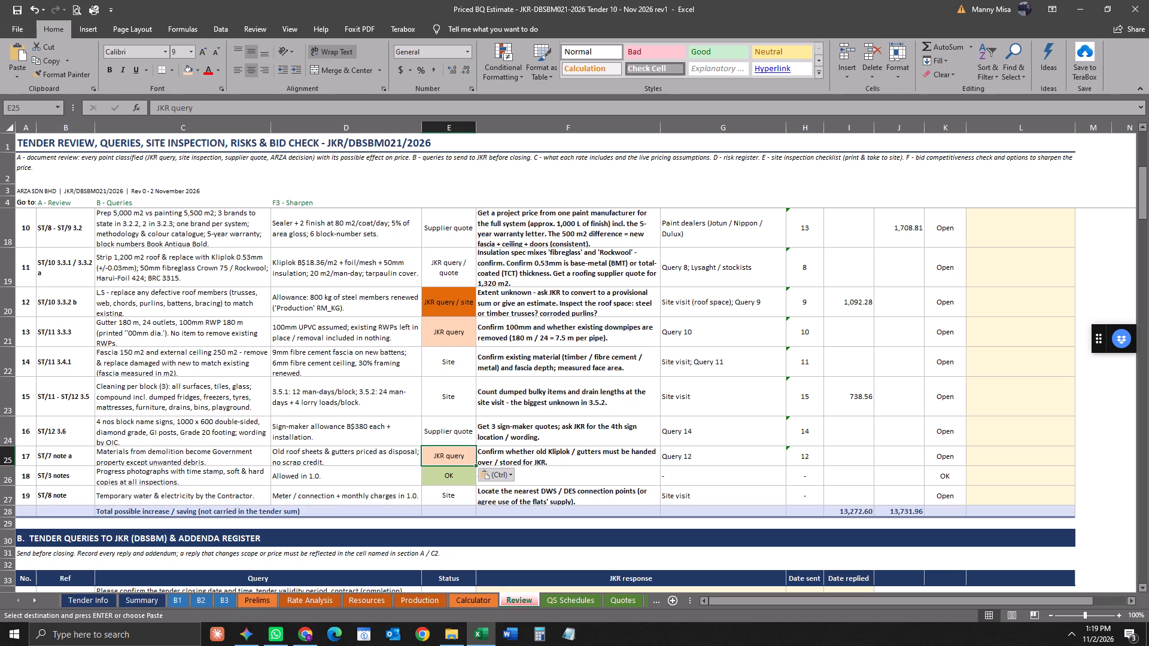
Fill the Site category cell of item 14 with light blue and copy it onto the Site cells of items 15 and 19.
left_click(458, 366)
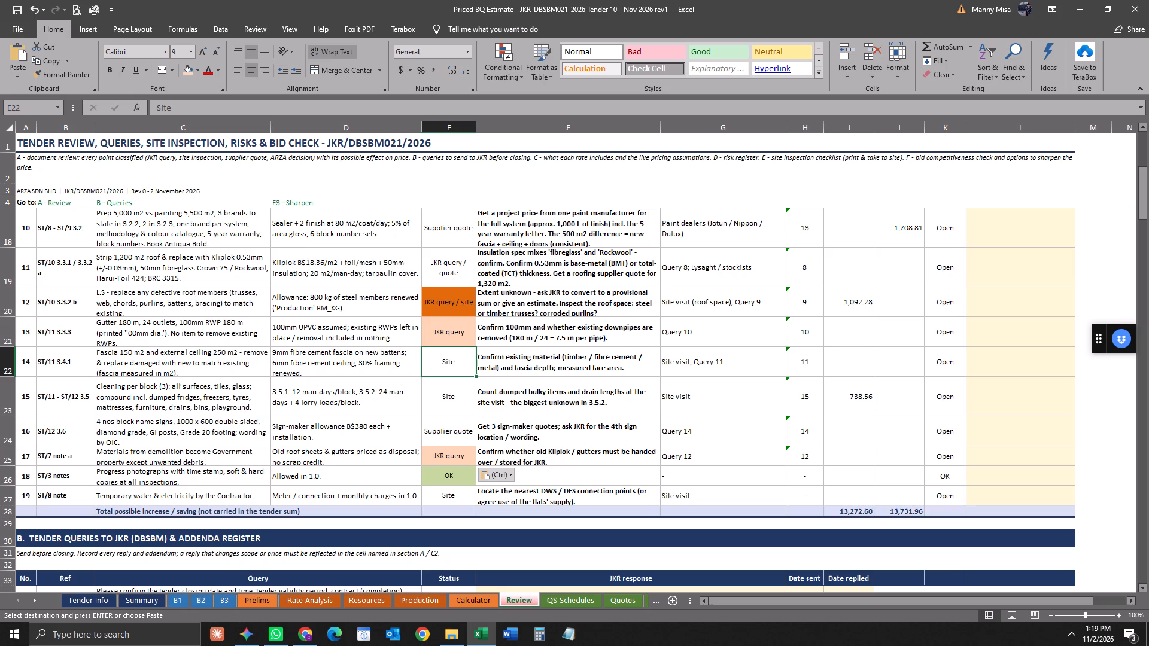
left_click(458, 368)
left_click(197, 68)
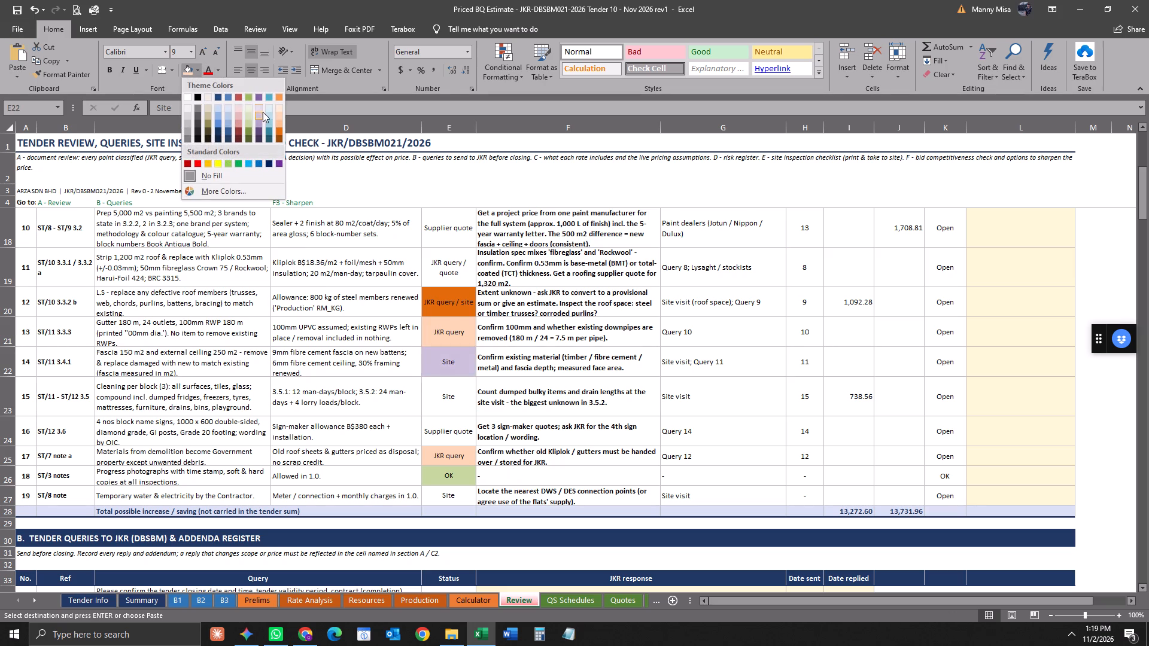
left_click(223, 112)
key("ctrl+c")
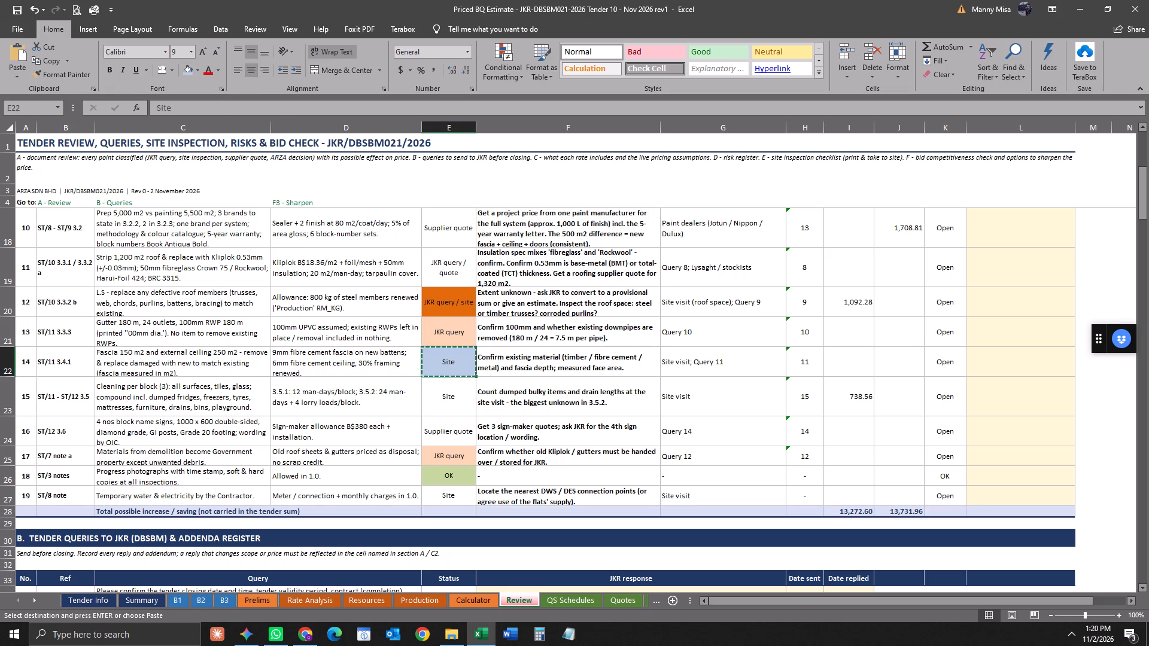
left_click(449, 392)
key("ctrl+v")
left_click(460, 499)
key("ctrl+v")
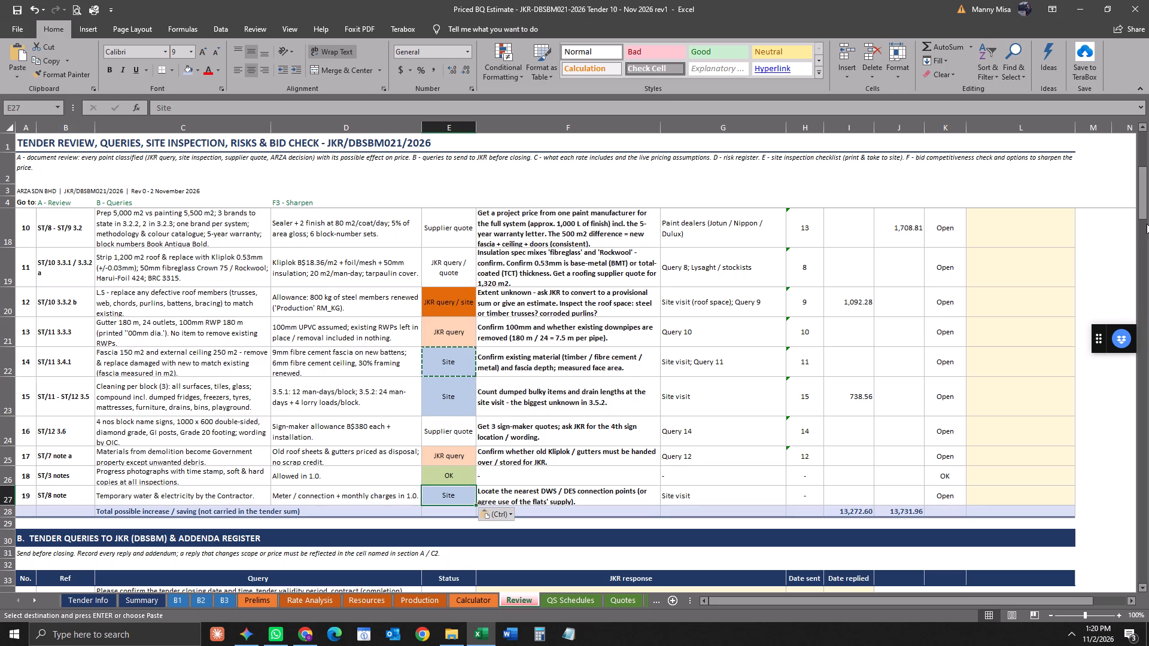
Fill the Supplier quote category cell of item 16 with light purple and copy it onto the Supplier quote cells of items 8 and 10.
left_click(1140, 211)
left_click_drag(1144, 204, 1144, 174)
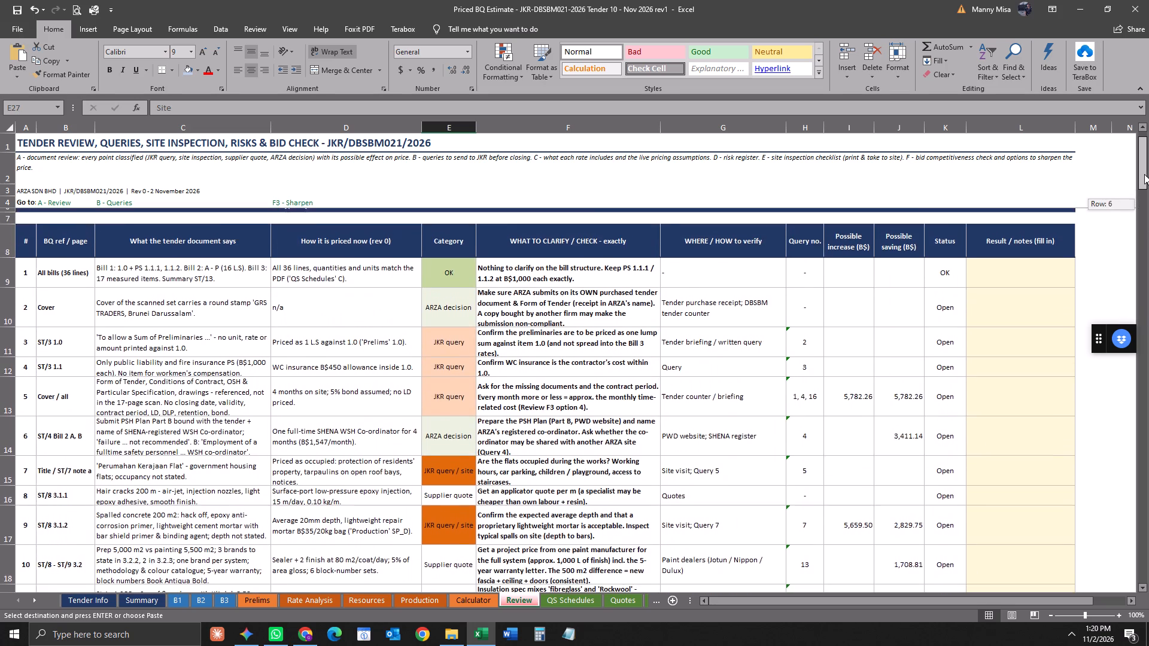
left_click_drag(1144, 174, 1138, 206)
left_click(460, 394)
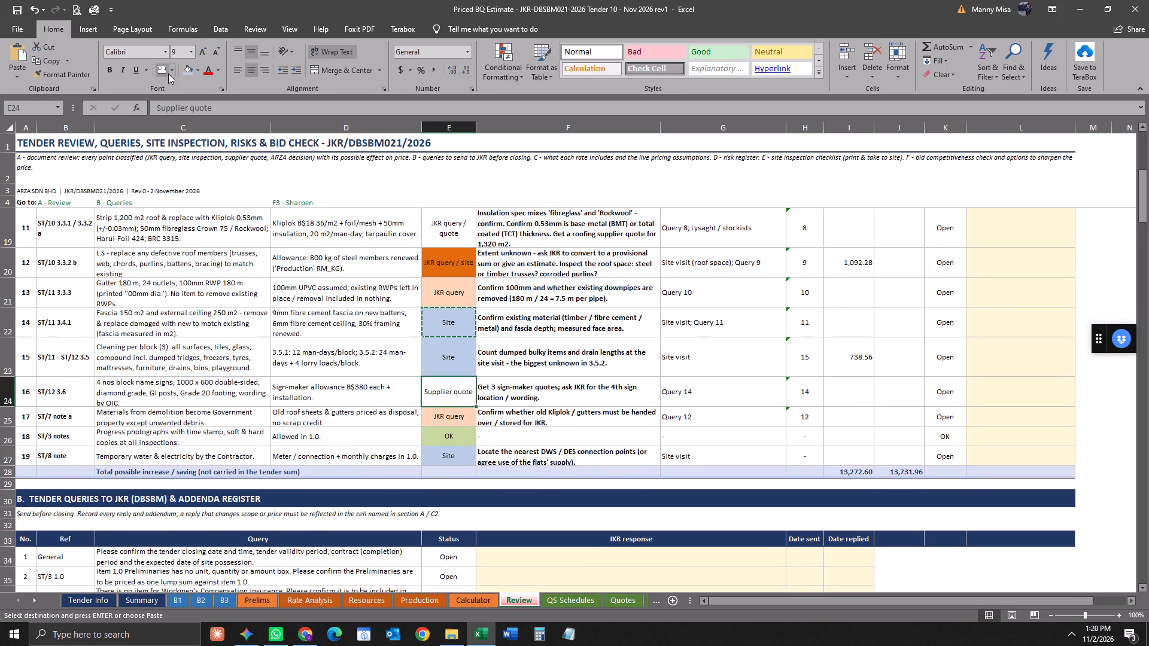
left_click(196, 69)
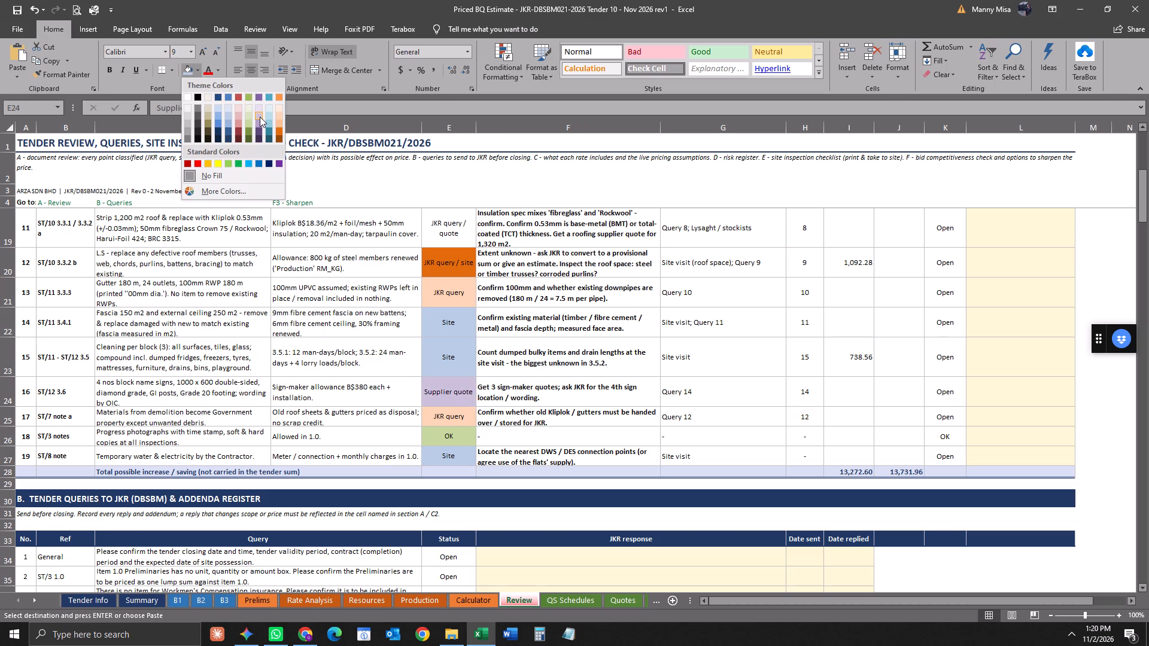
left_click(260, 117)
key("ctrl+c")
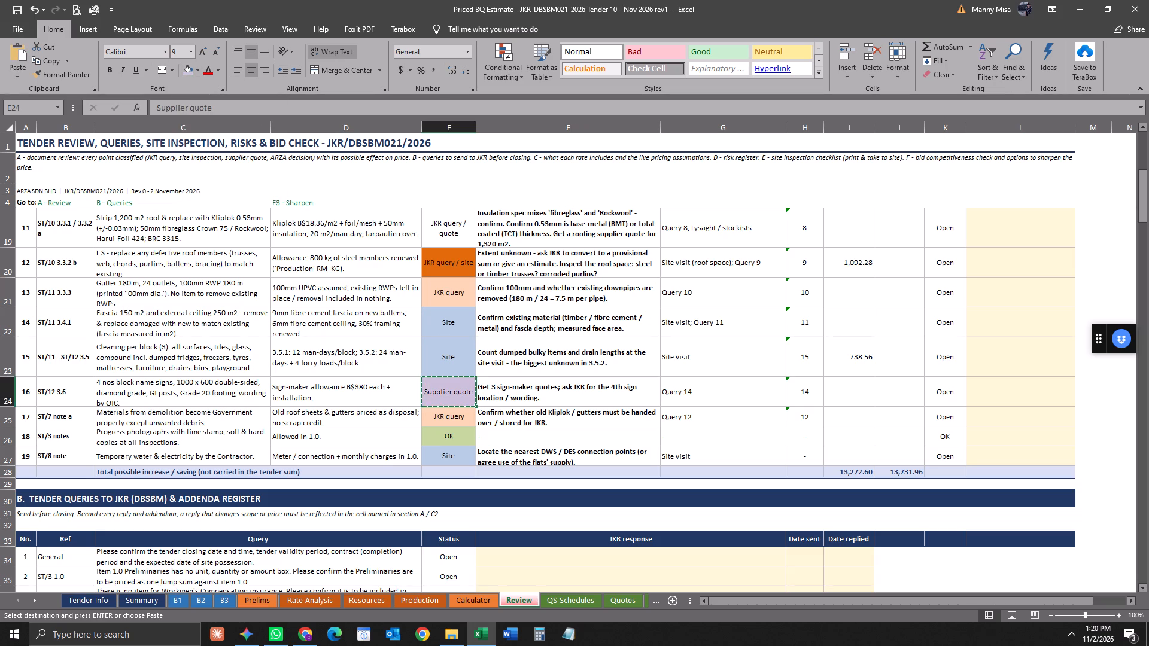
left_click_drag(1145, 212, 1144, 196)
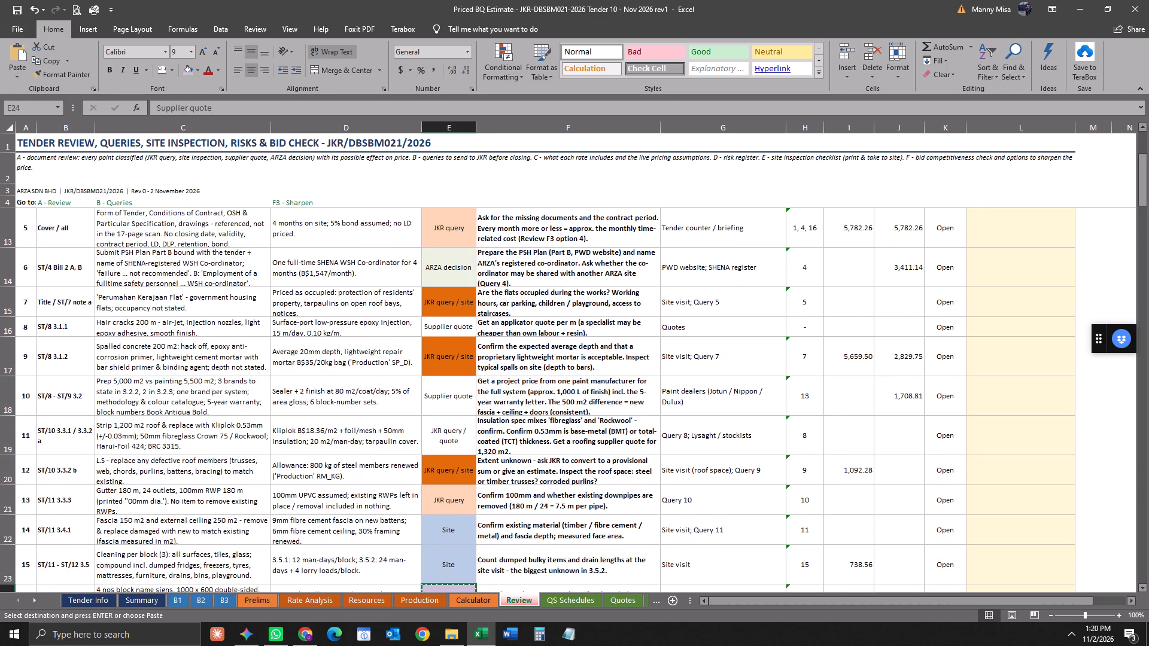
left_click(460, 327)
key("ctrl+v")
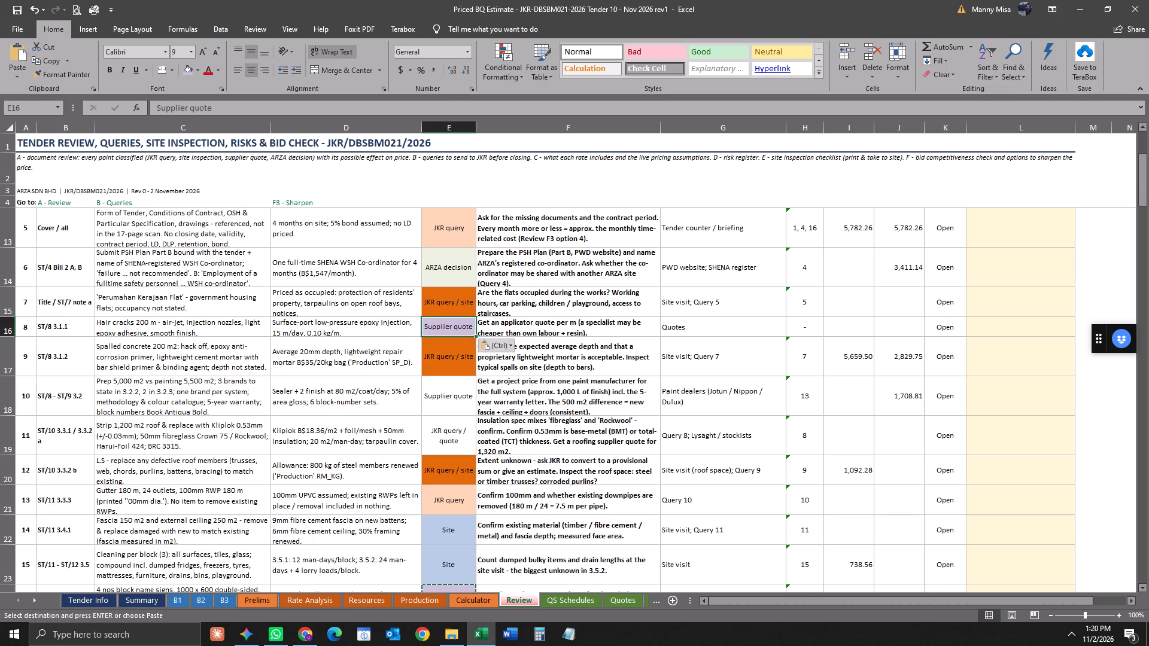
left_click(1147, 194)
left_click(1145, 185)
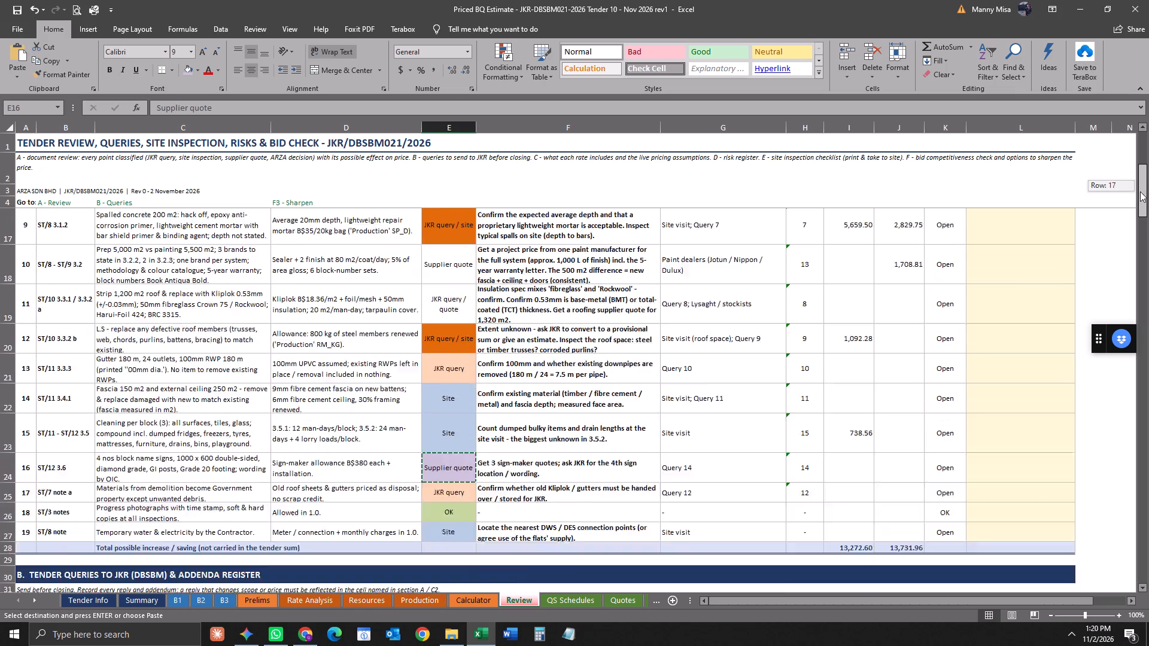
left_click(452, 418)
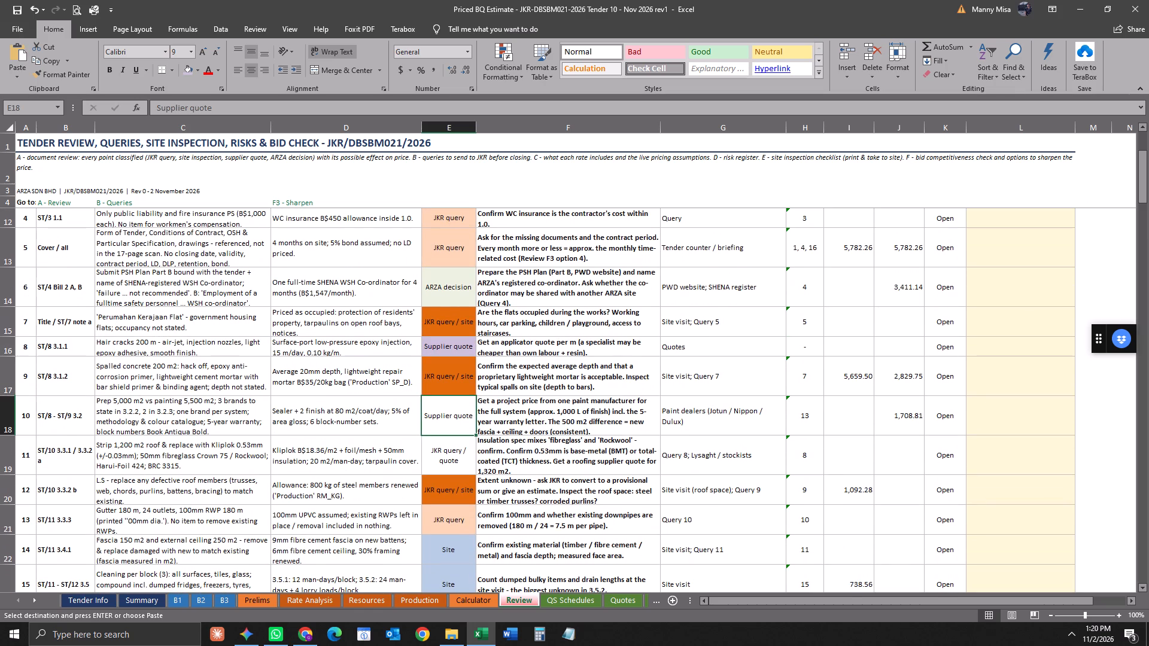
key("ctrl+v")
Fill the JKR query / quote category cell of item 11 with a darker purple than the Supplier quote cells.
left_click(455, 450)
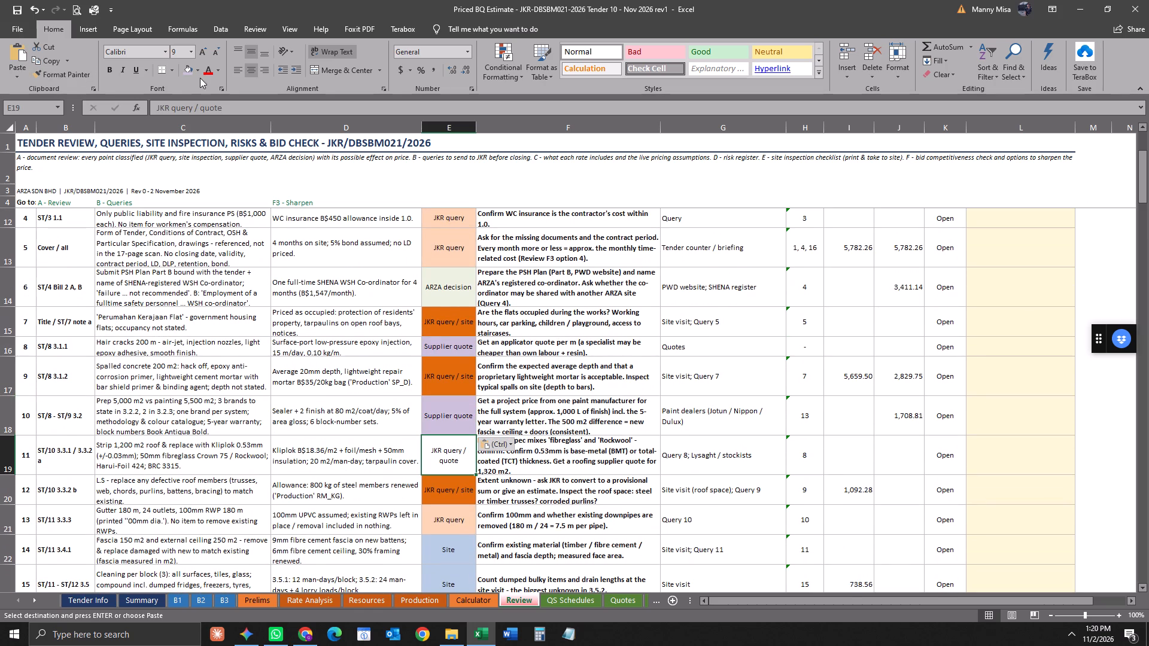
left_click(198, 72)
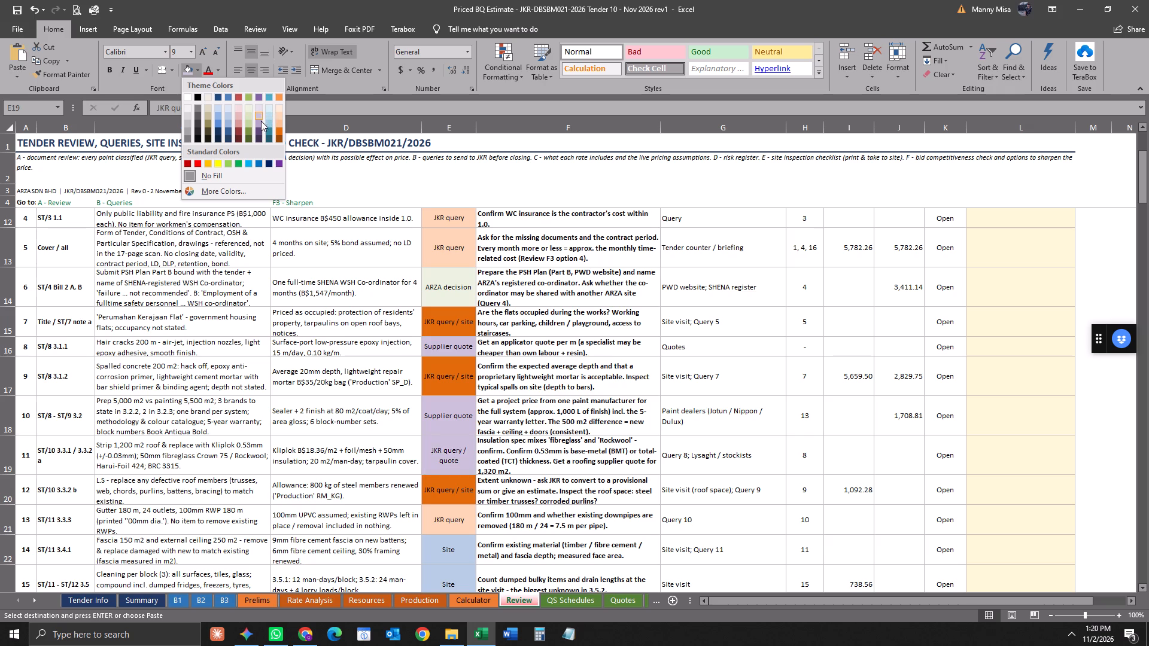
left_click(259, 124)
left_click(723, 355)
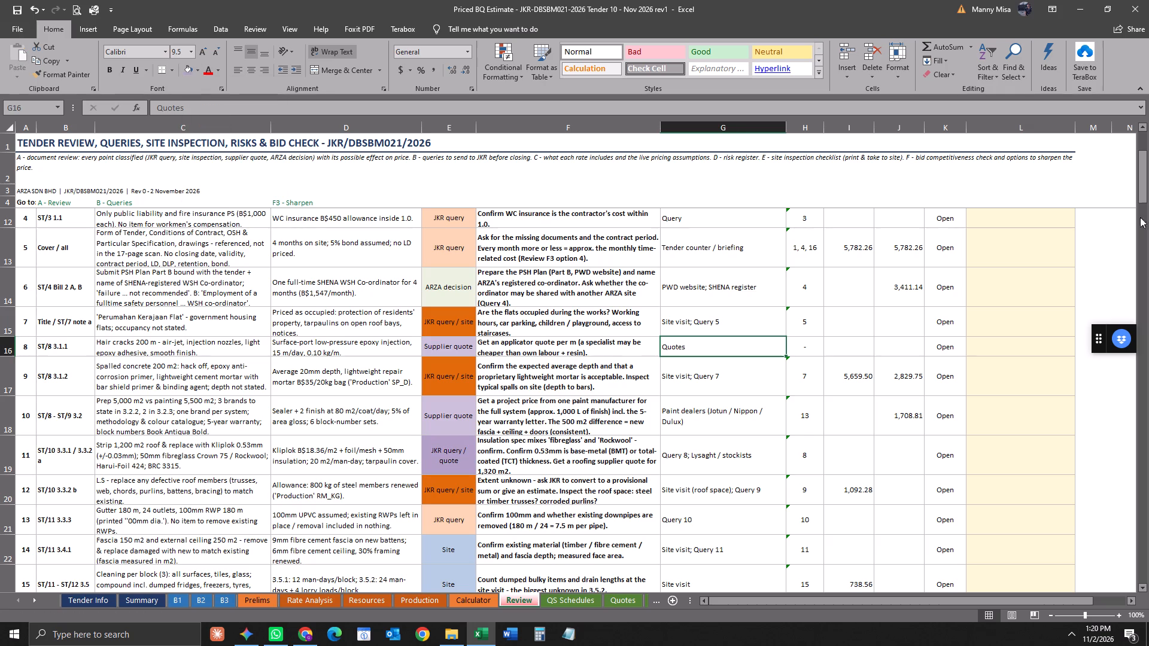
Fill the OK status cell of item 18 with light green and copy it onto the OK status cell of item 1.
left_click(1144, 190)
left_click_drag(1145, 188, 1135, 279)
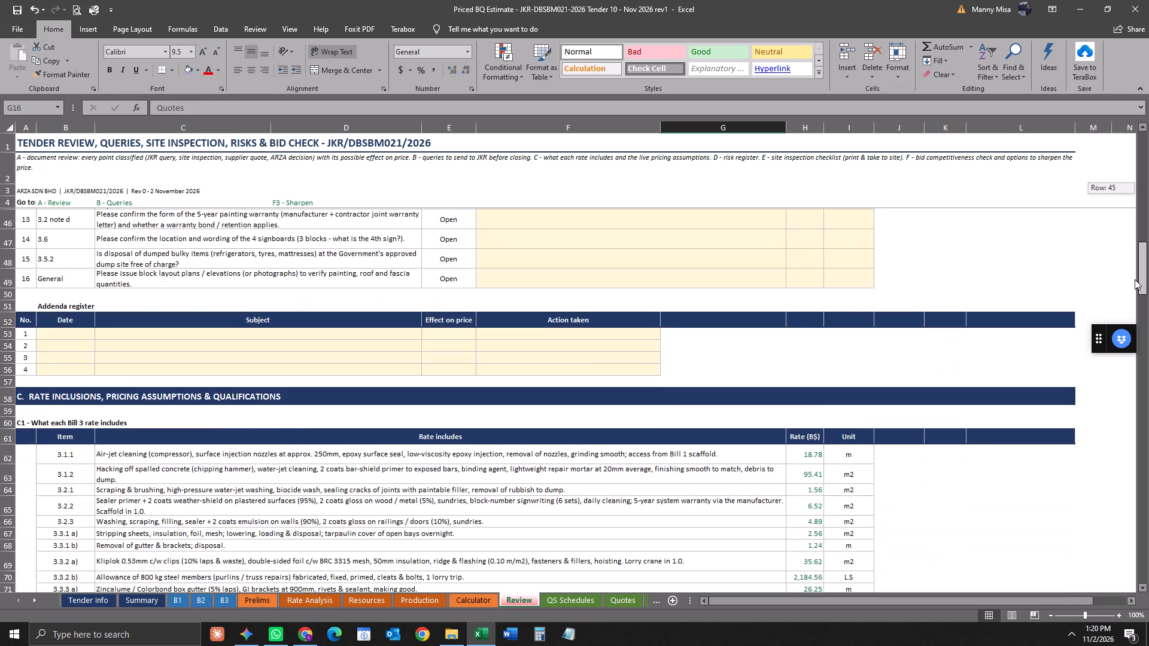
left_click_drag(1135, 279, 1145, 209)
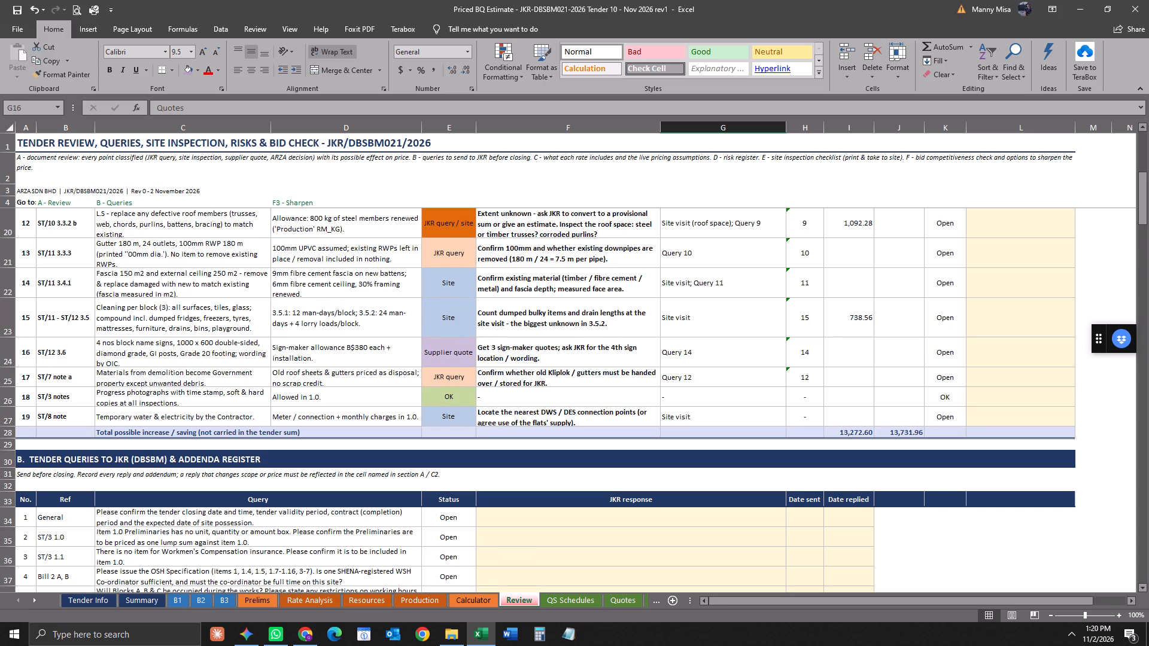
left_click(949, 394)
left_click(197, 70)
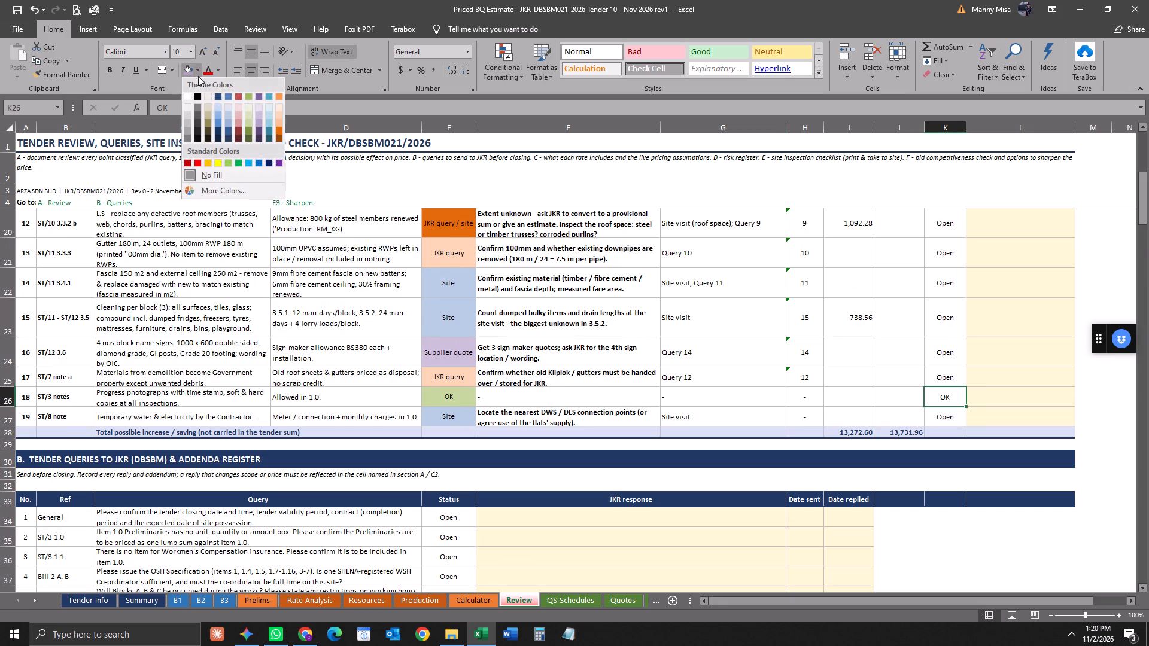
left_click(250, 123)
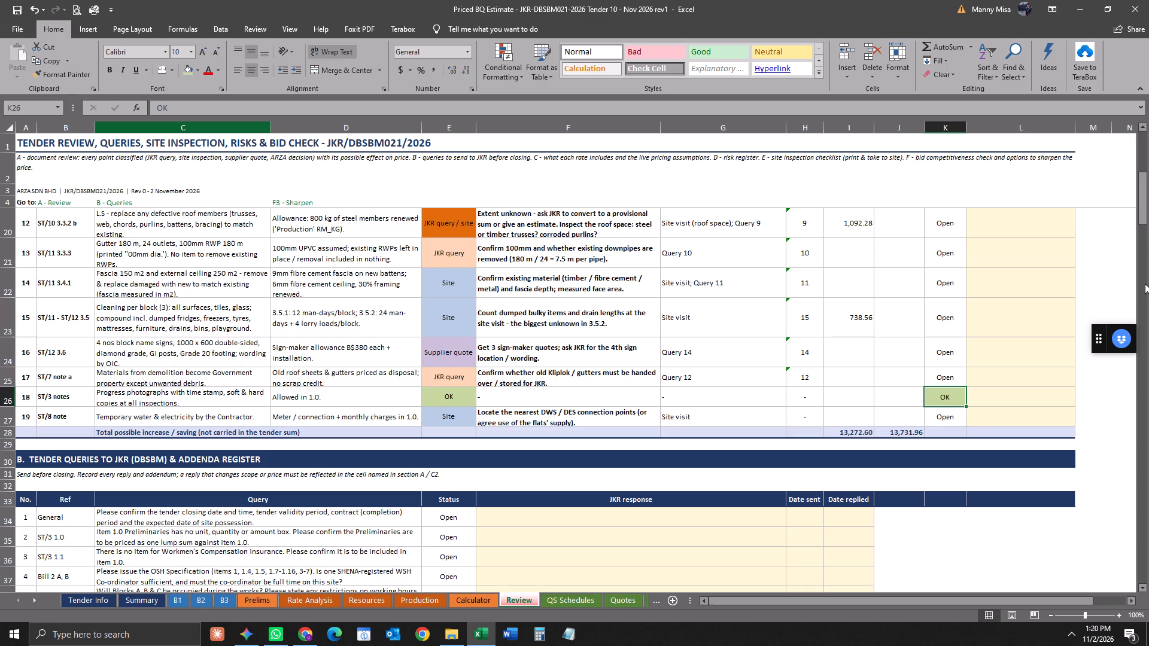
key("ctrl+c")
left_click_drag(1145, 216, 1145, 179)
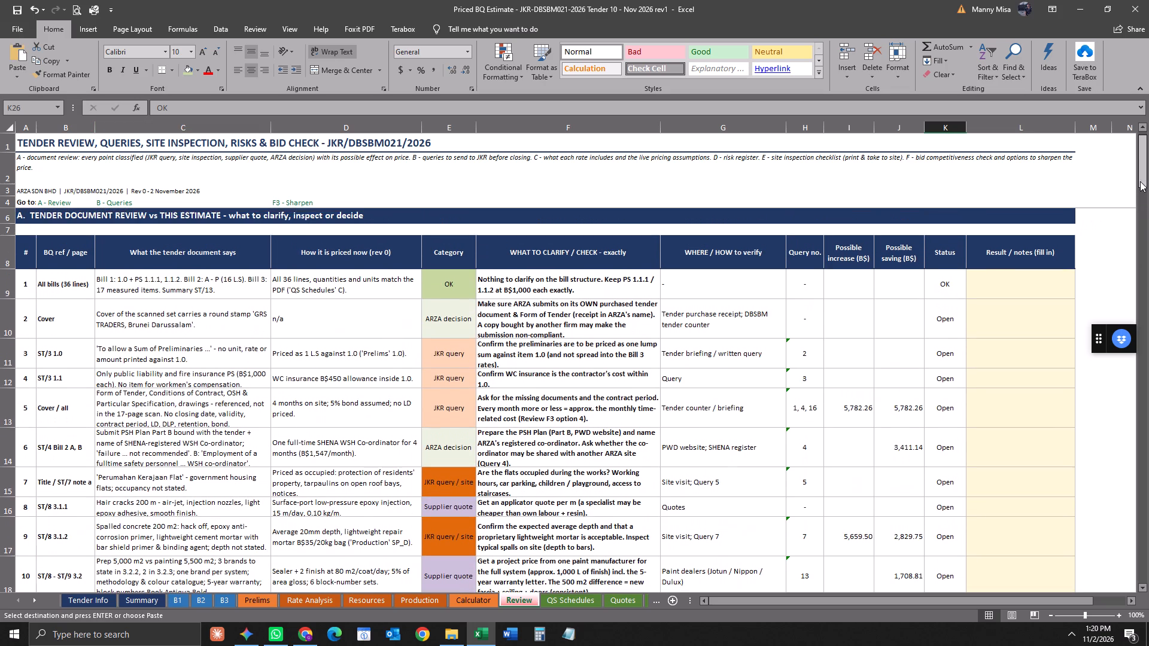
left_click(949, 282)
key("ctrl+v")
Fill the Open status cell of item 2 with medium orange and copy it onto the Open status cells of items 3 to 17 and 19.
left_click_drag(953, 324, 935, 587)
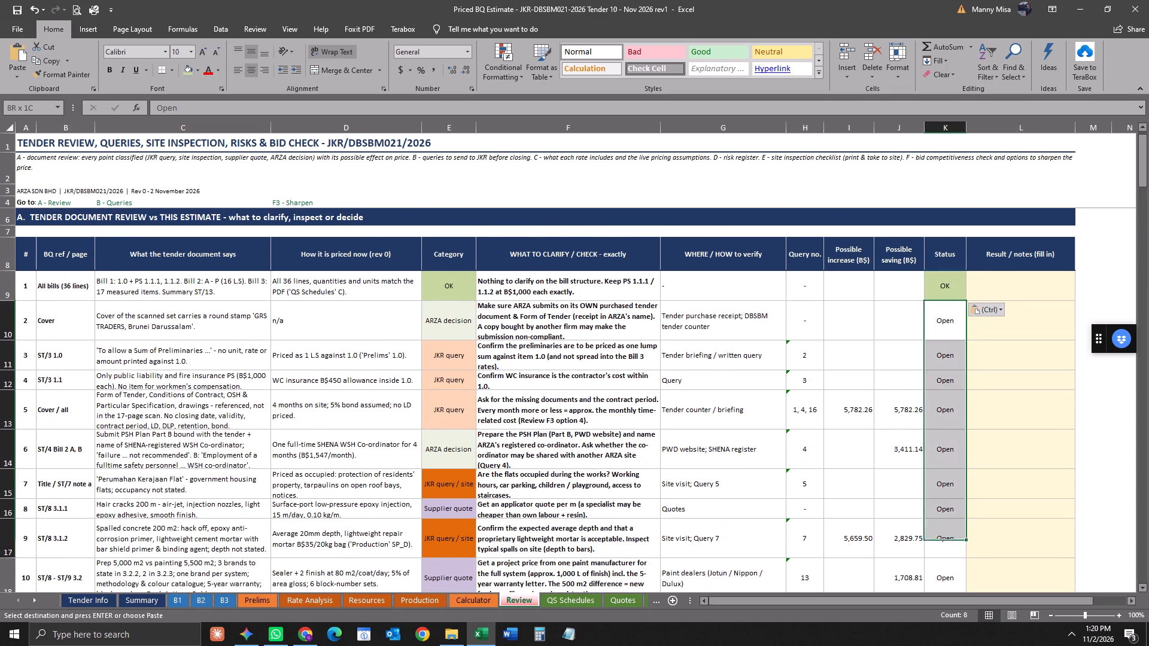
left_click_drag(935, 587, 941, 234)
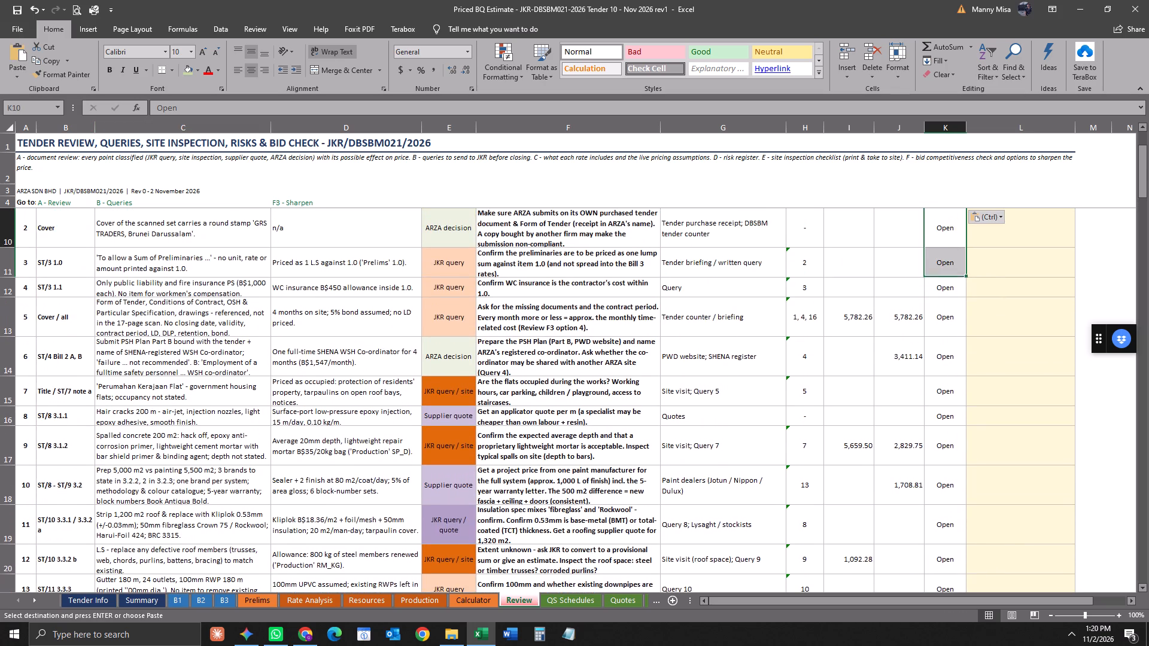
left_click_drag(941, 234, 938, 294)
left_click(196, 72)
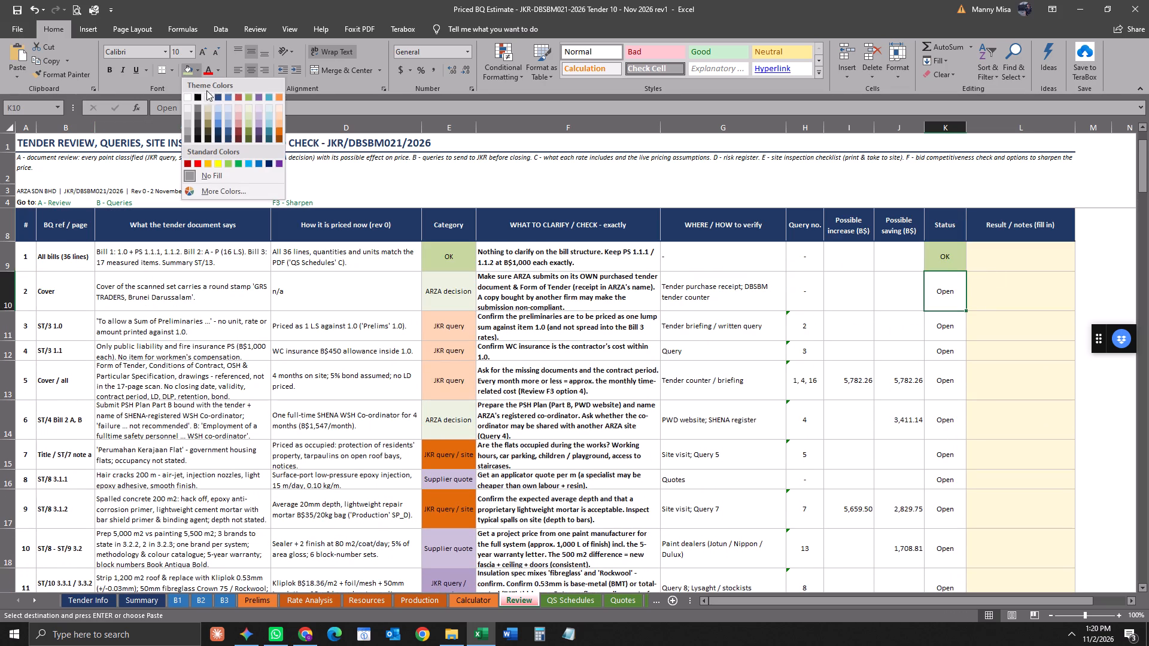
left_click(281, 124)
key("ctrl+c")
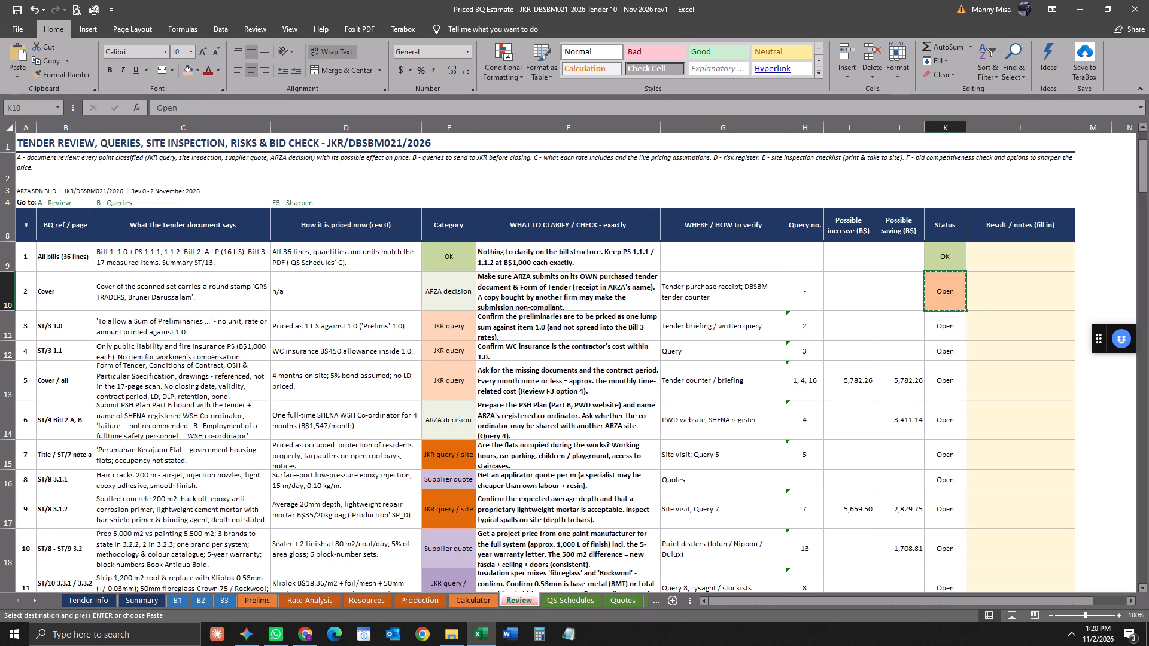
left_click_drag(960, 324, 950, 513)
key("ctrl+v")
left_click(946, 558)
key("ctrl+v")
left_click(1053, 531)
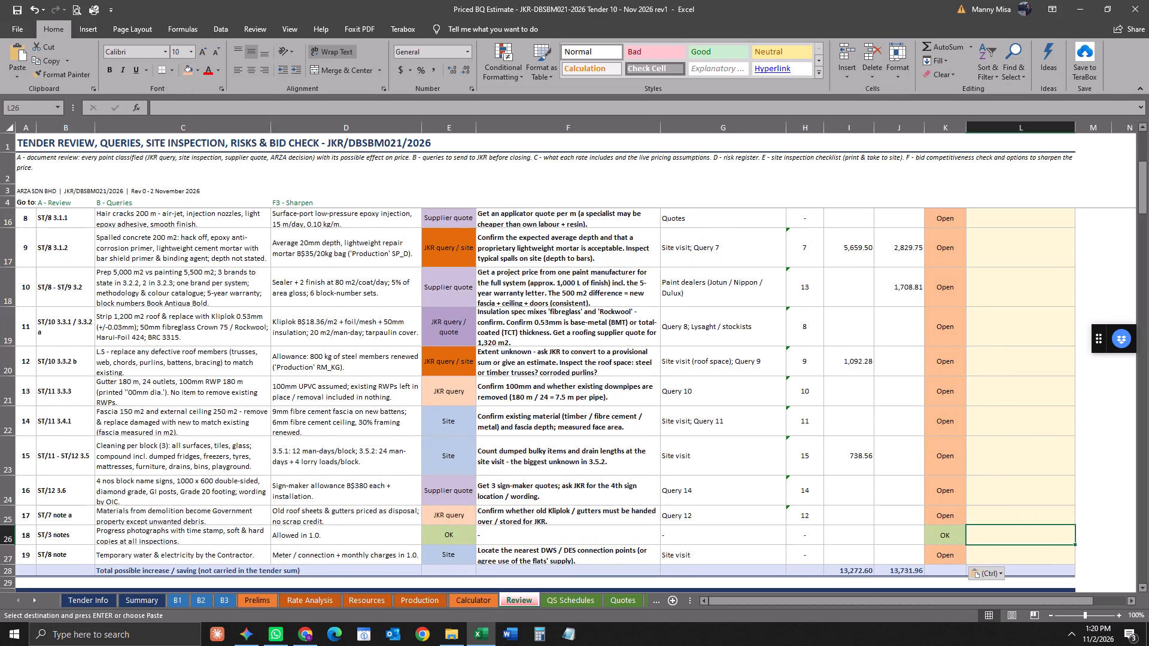
Select section A's review table from the # column to WHERE / HOW to verify, header through total row, and limit printing to that selection.
left_click(735, 565)
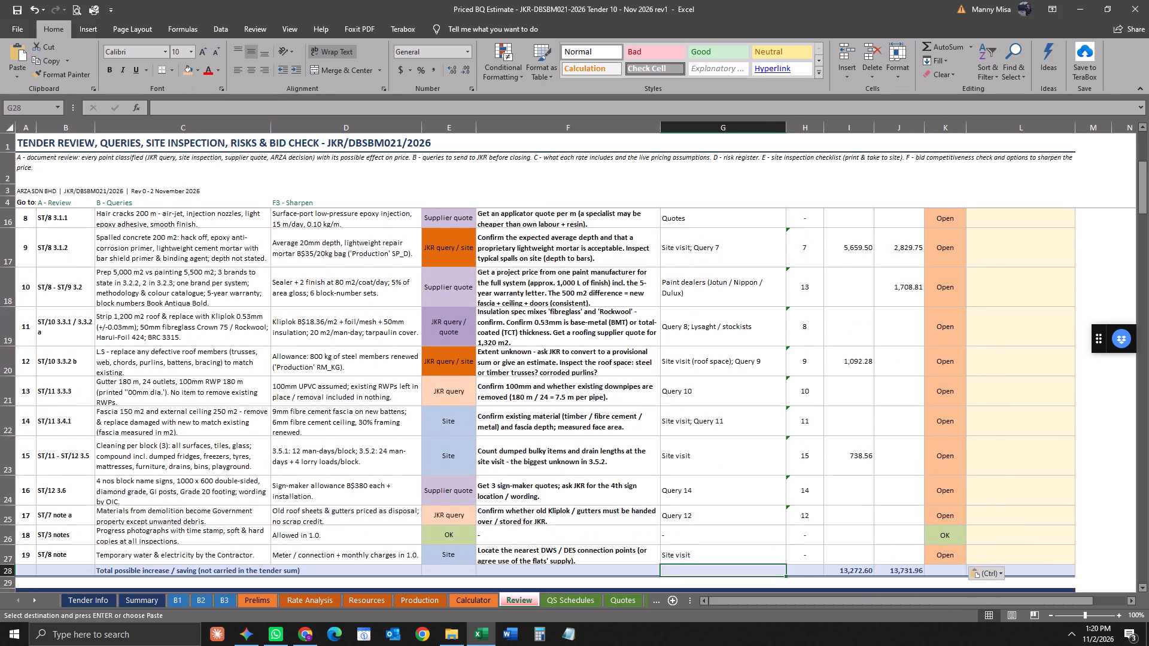
left_click_drag(686, 567, 19, 119)
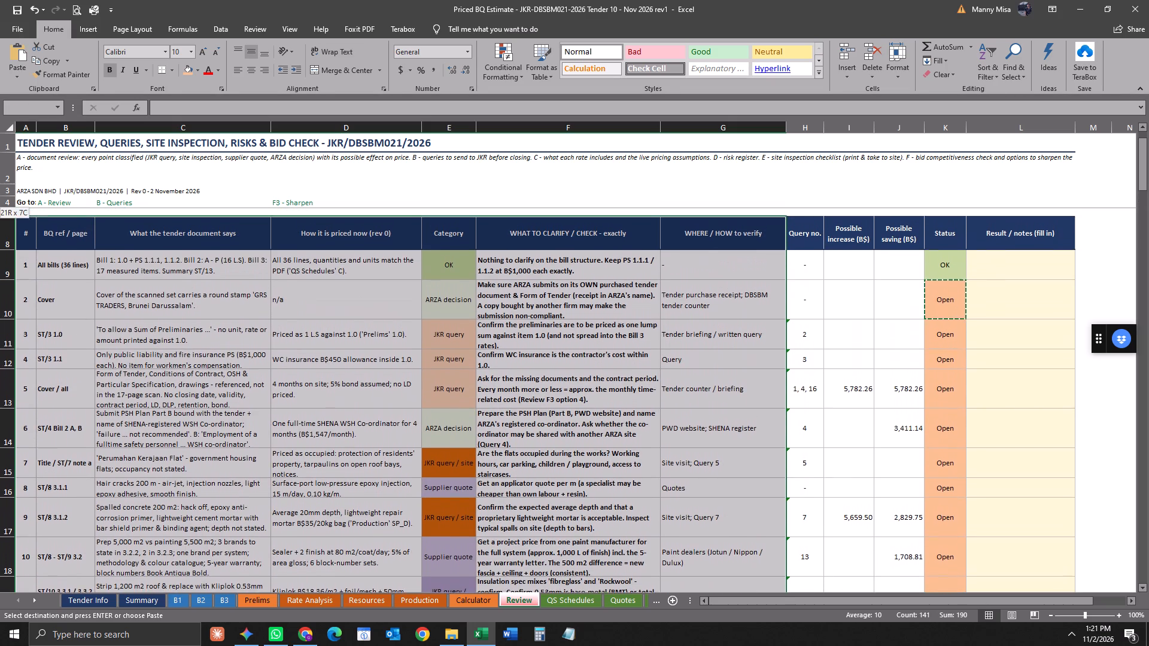
left_click_drag(19, 119, 26, 237)
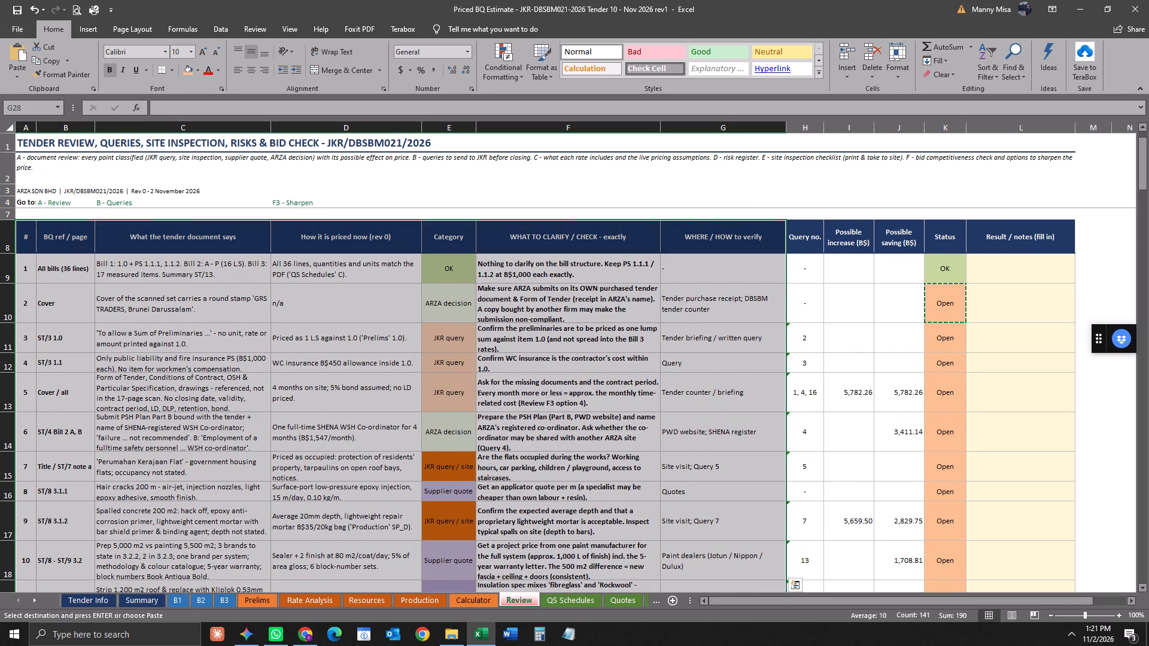
key("ctrl+p")
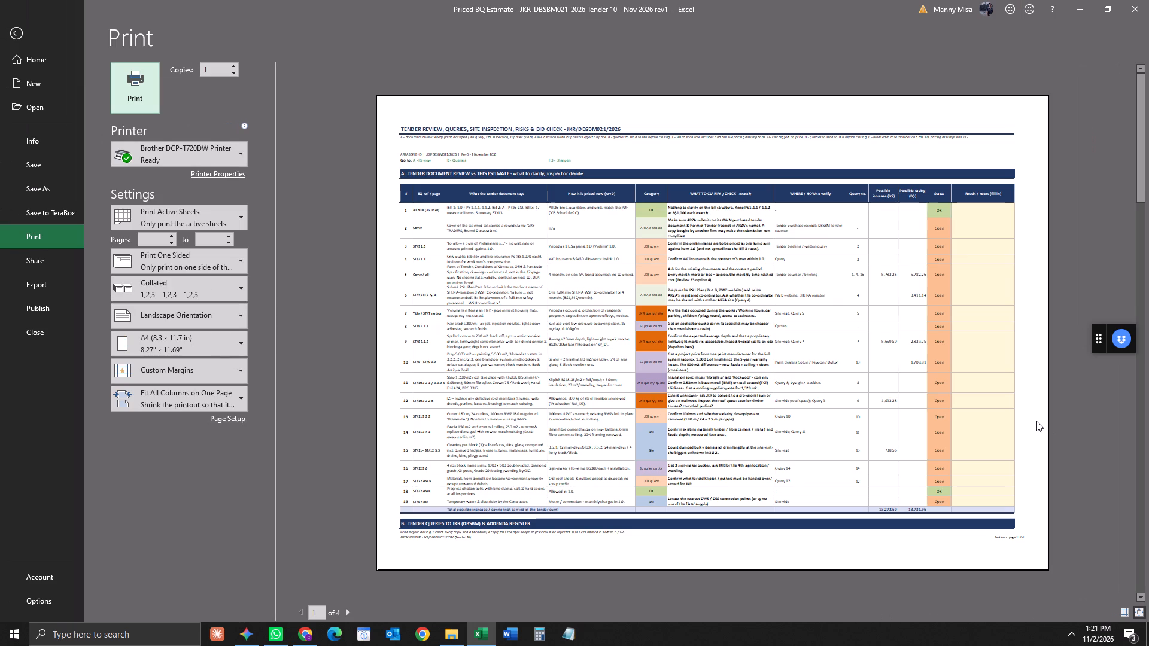
left_click(183, 220)
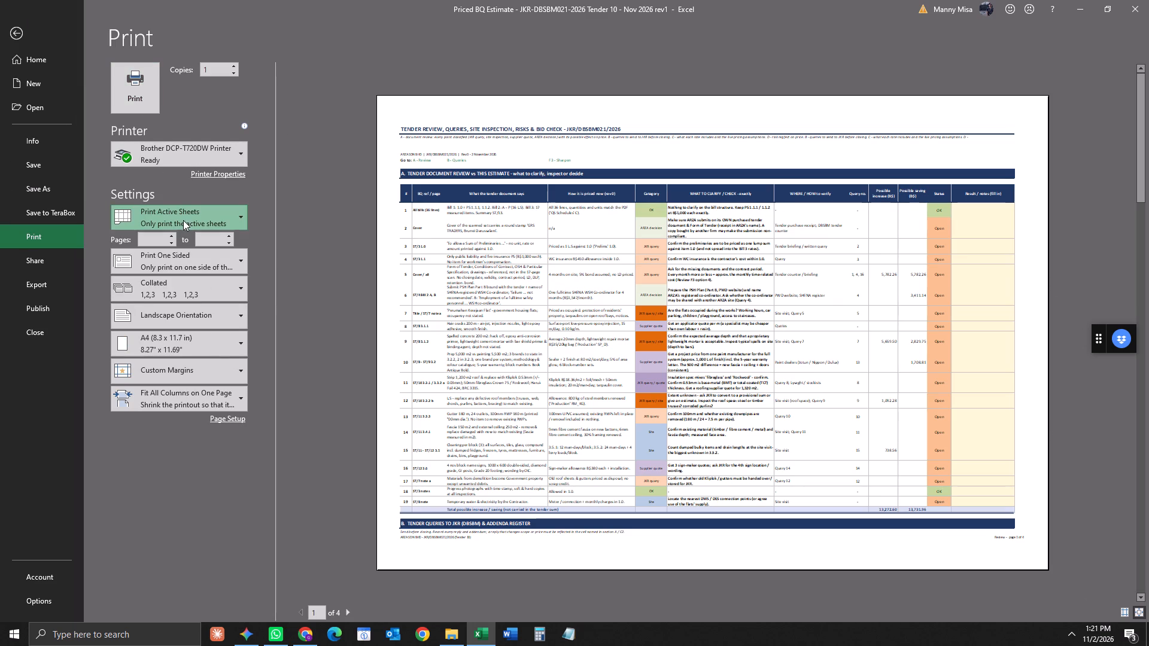
left_click(190, 301)
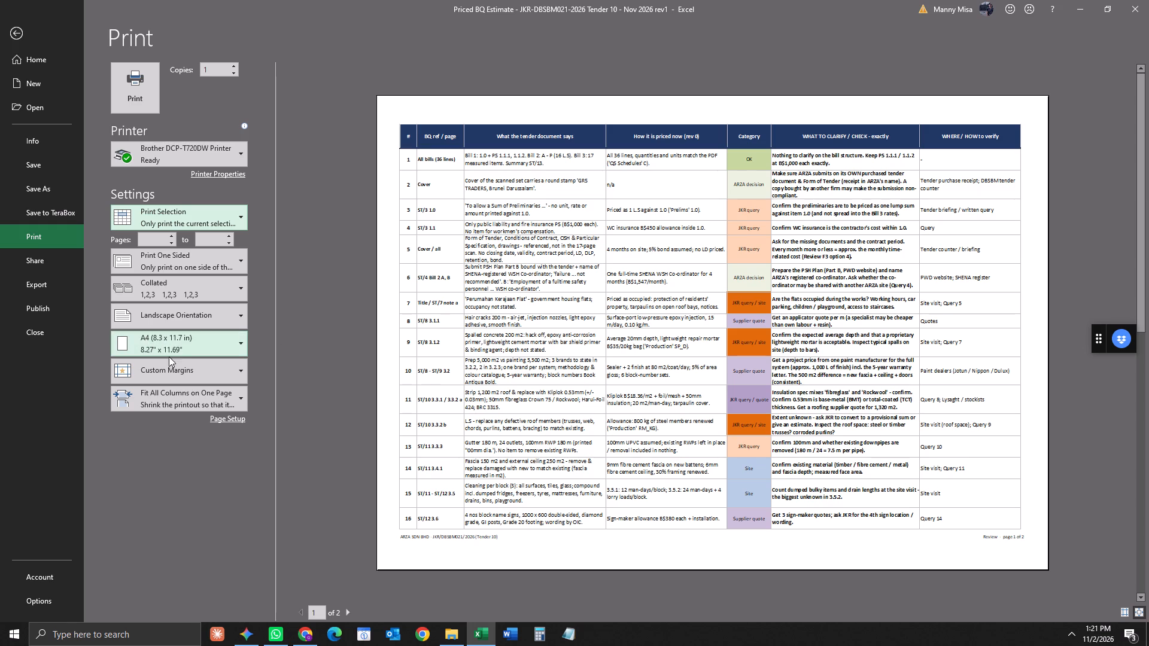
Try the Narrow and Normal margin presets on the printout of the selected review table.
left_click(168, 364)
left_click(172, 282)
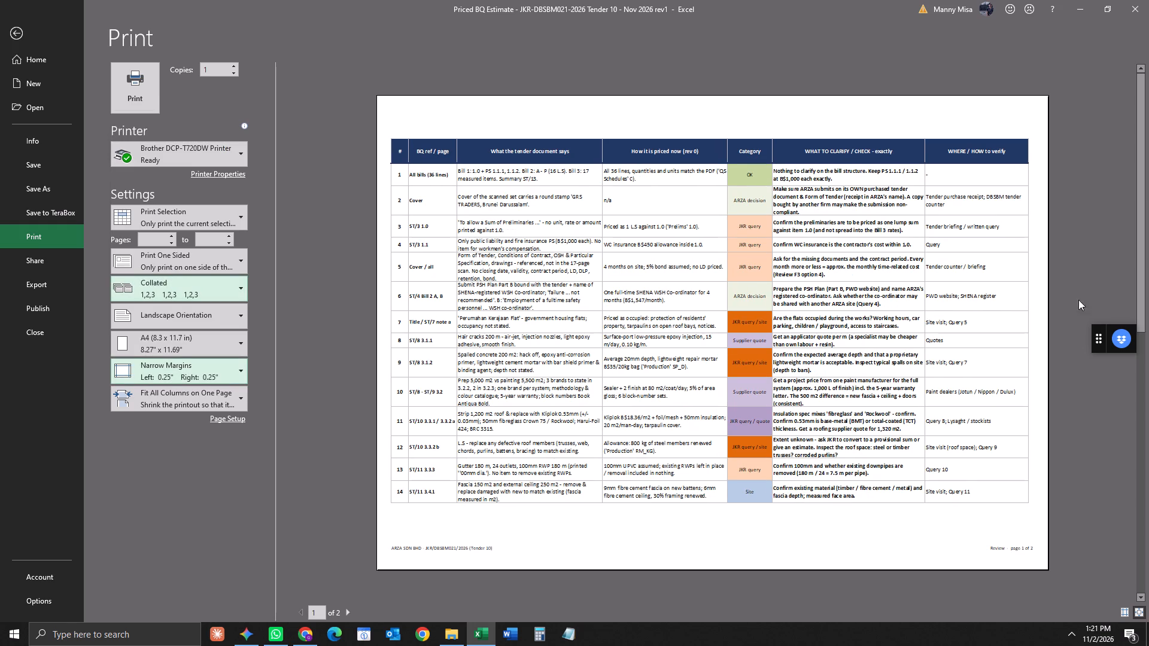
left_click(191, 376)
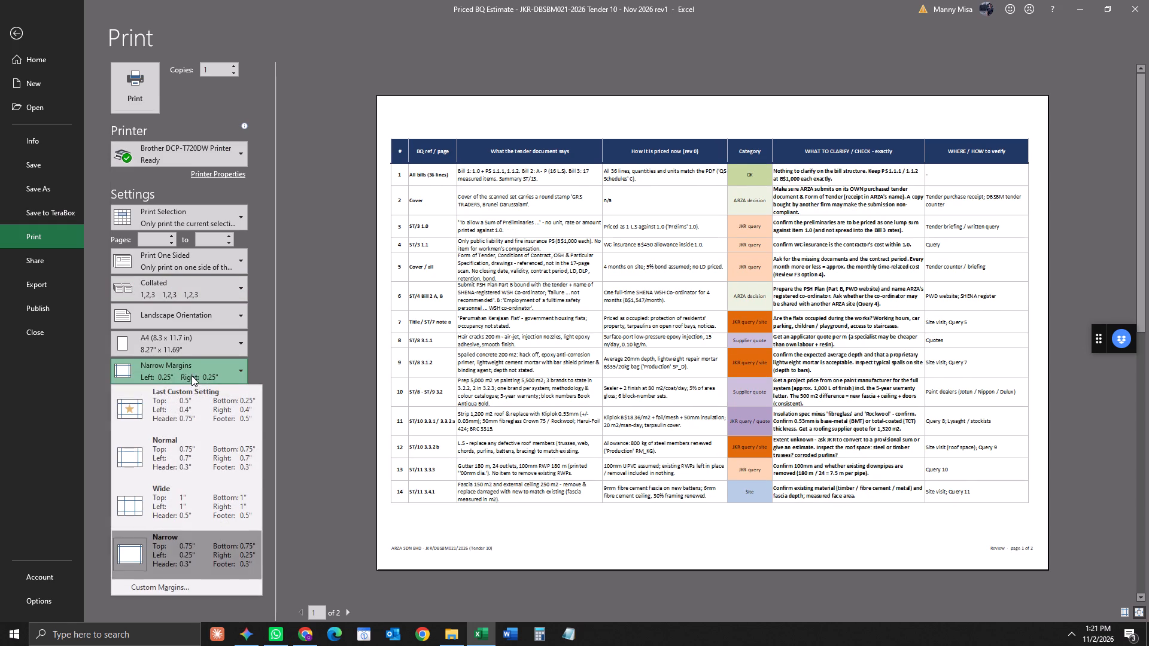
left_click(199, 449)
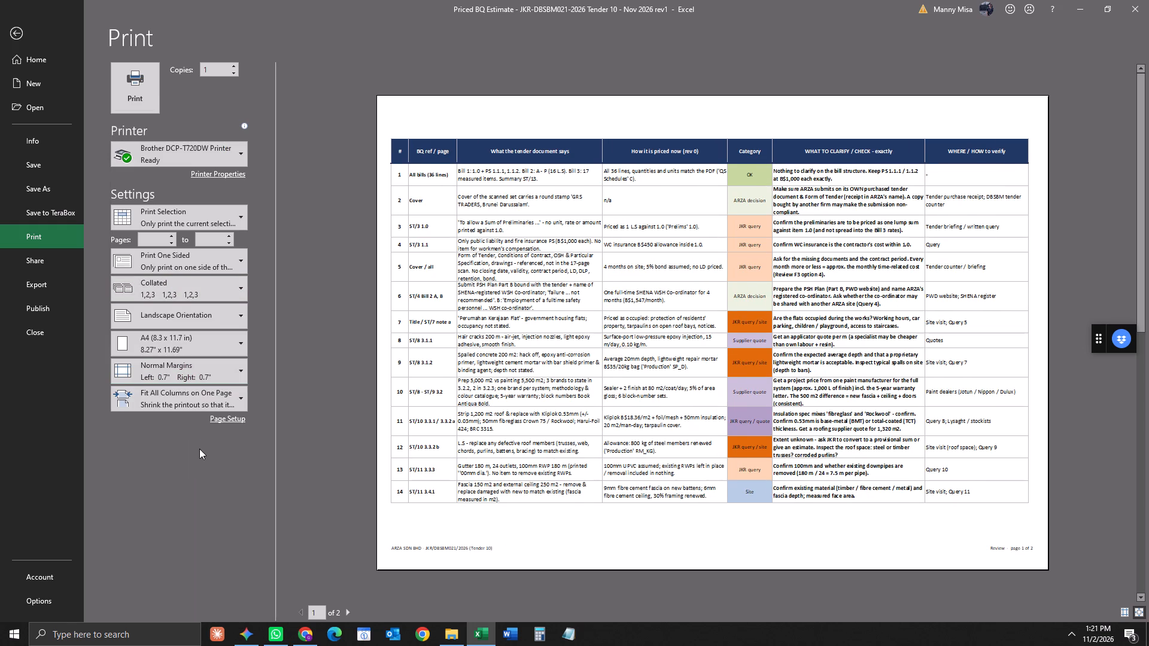
Apply the last custom margins (top 0.5", bottom 0.25", left and right 0.4") and print the selected review table.
left_click(193, 368)
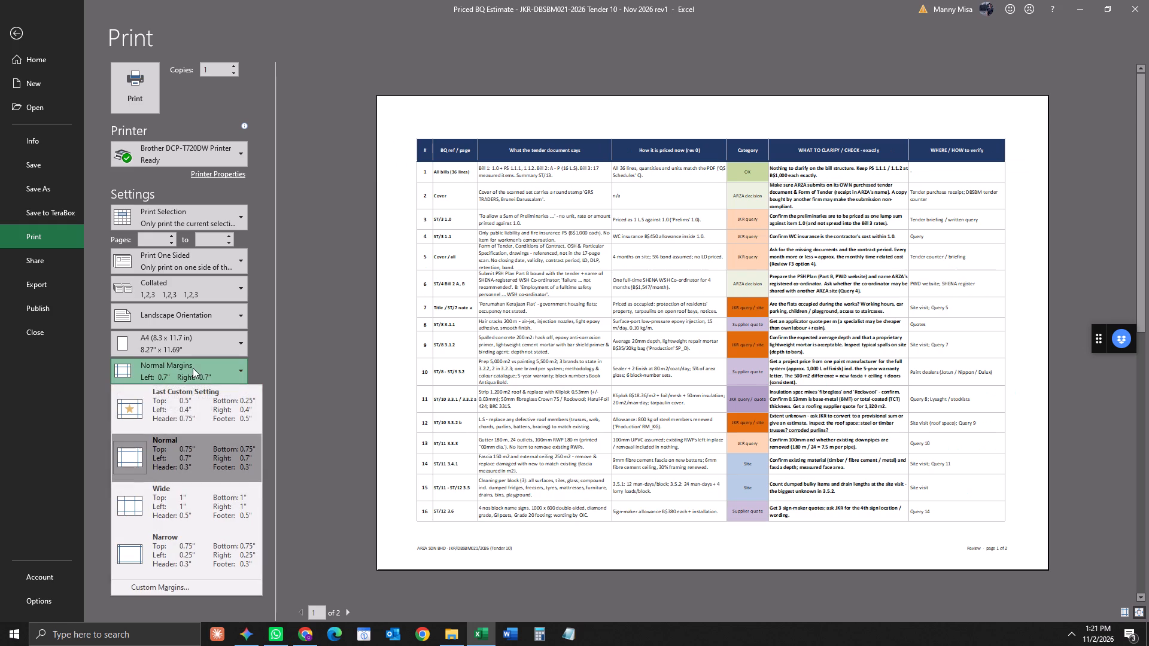
left_click(189, 401)
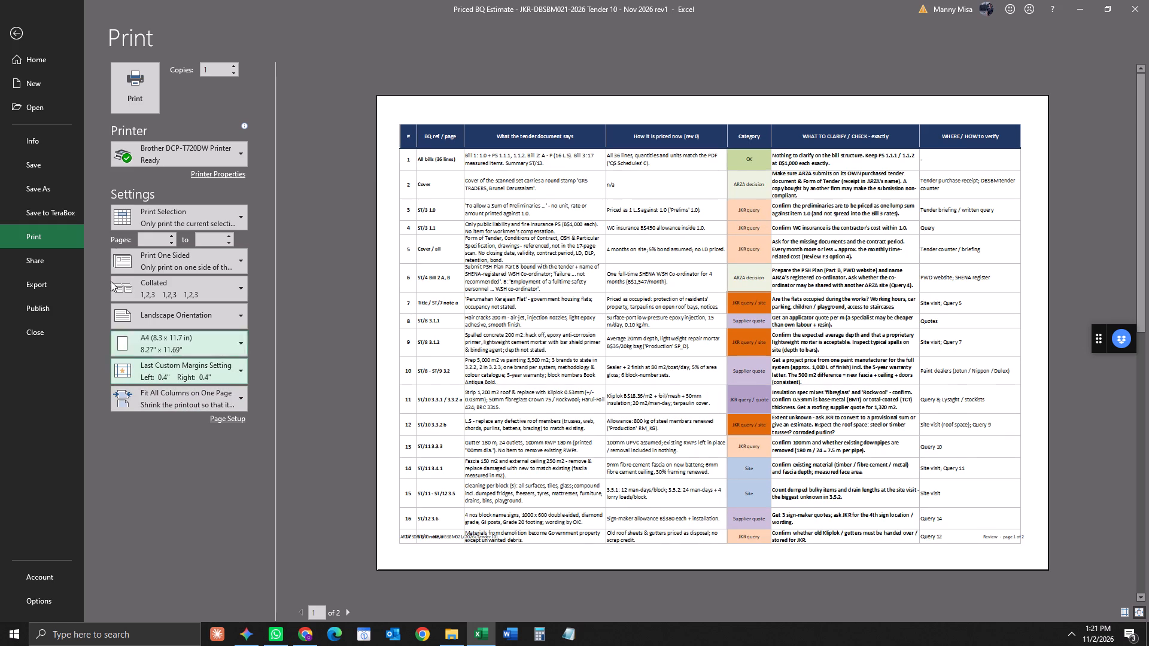
left_click(133, 87)
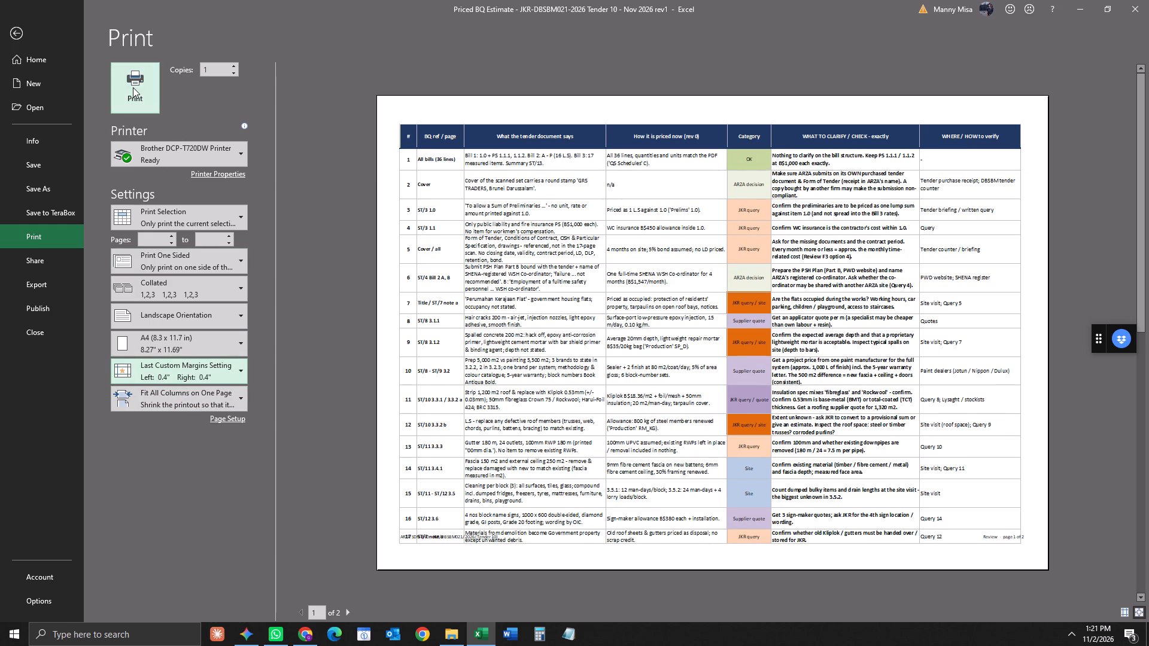
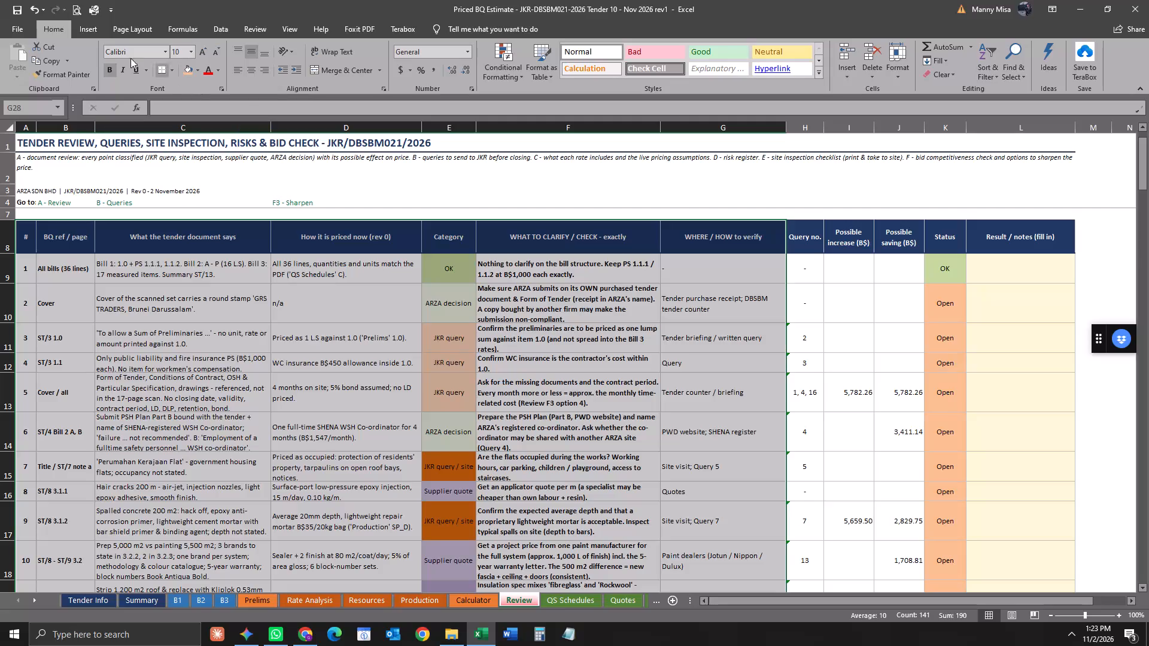
Save the Tender 10 rev1 priced BQ workbook and close it.
left_click(13, 11)
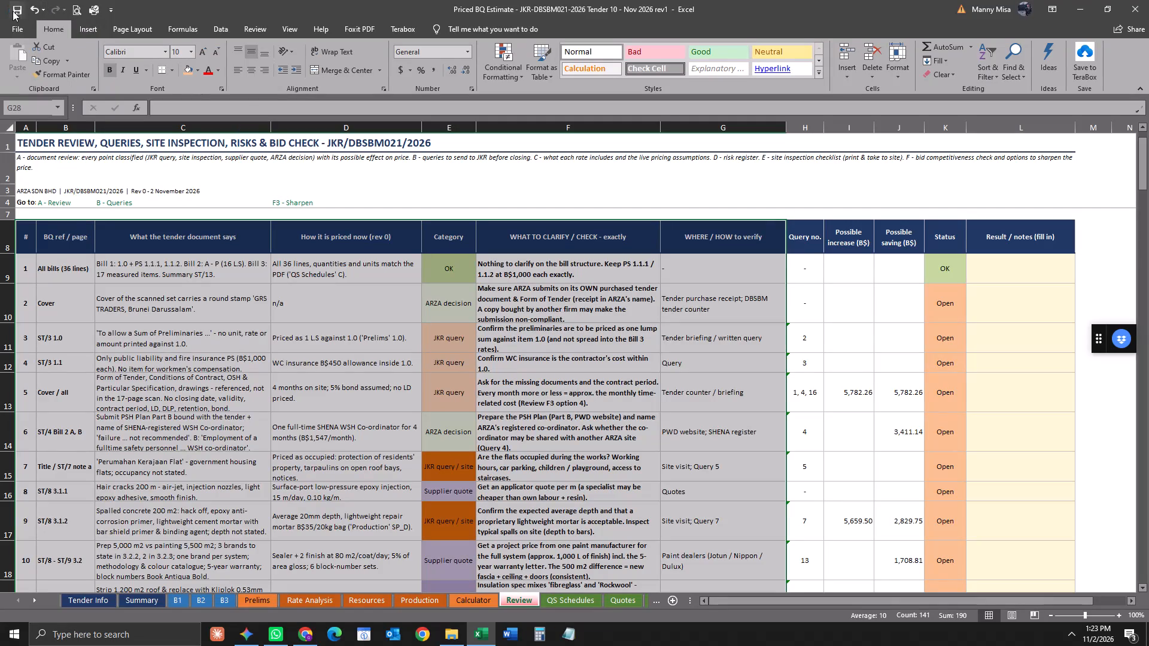
triple_click(13, 11)
triple_click(13, 11)
left_click(13, 11)
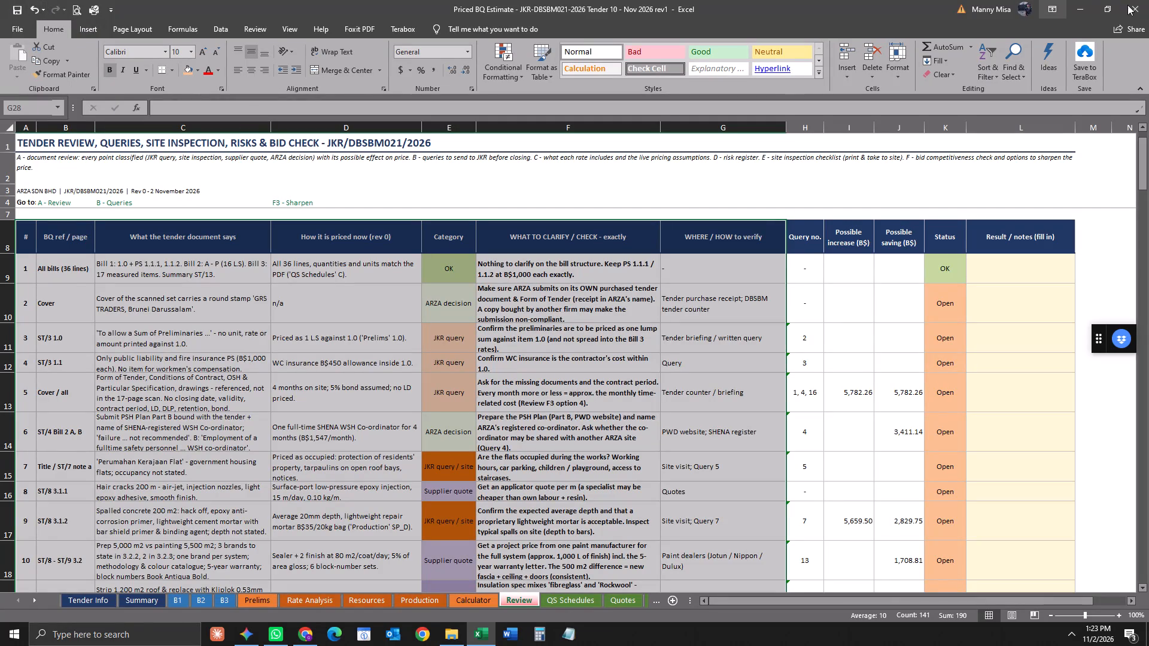
left_click(1127, 5)
In File Explorer, go back to the 02 PROJECTS folder and open the TENDER 9 folder.
left_click(408, 318)
left_click(348, 94)
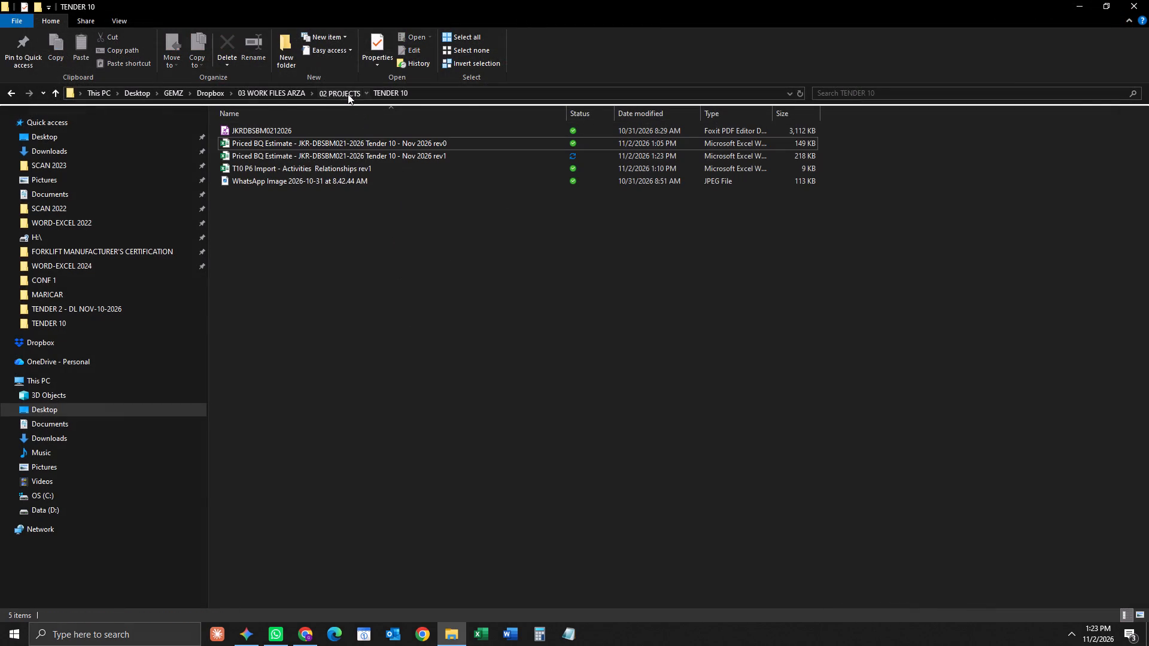
double_click(278, 242)
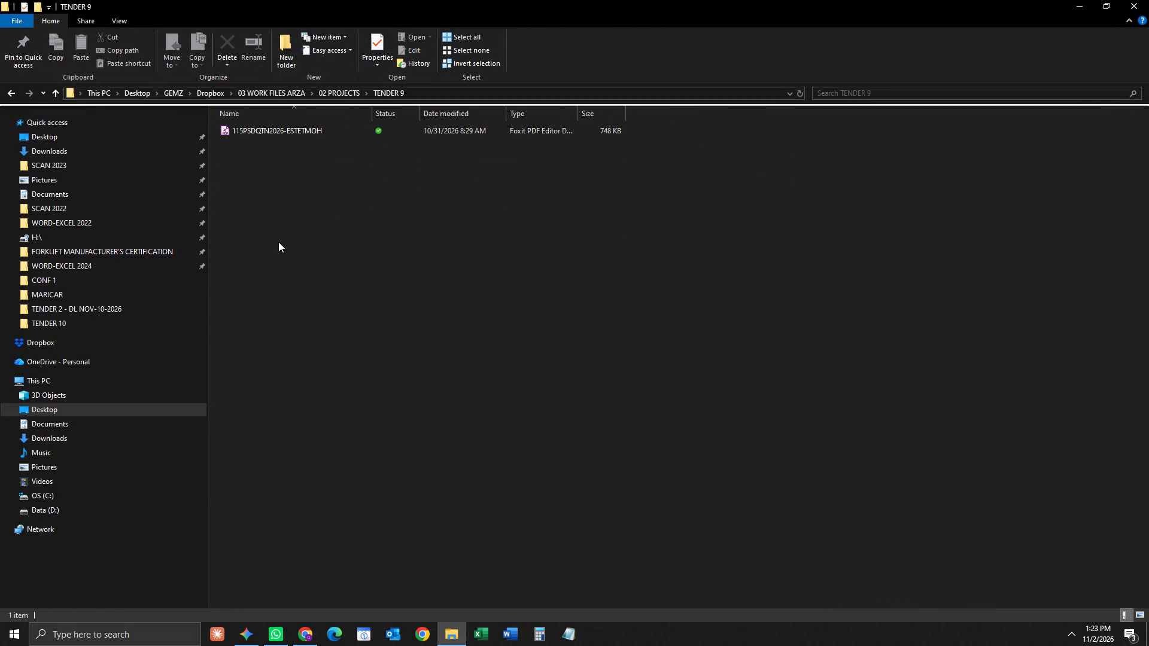
double_click(303, 233)
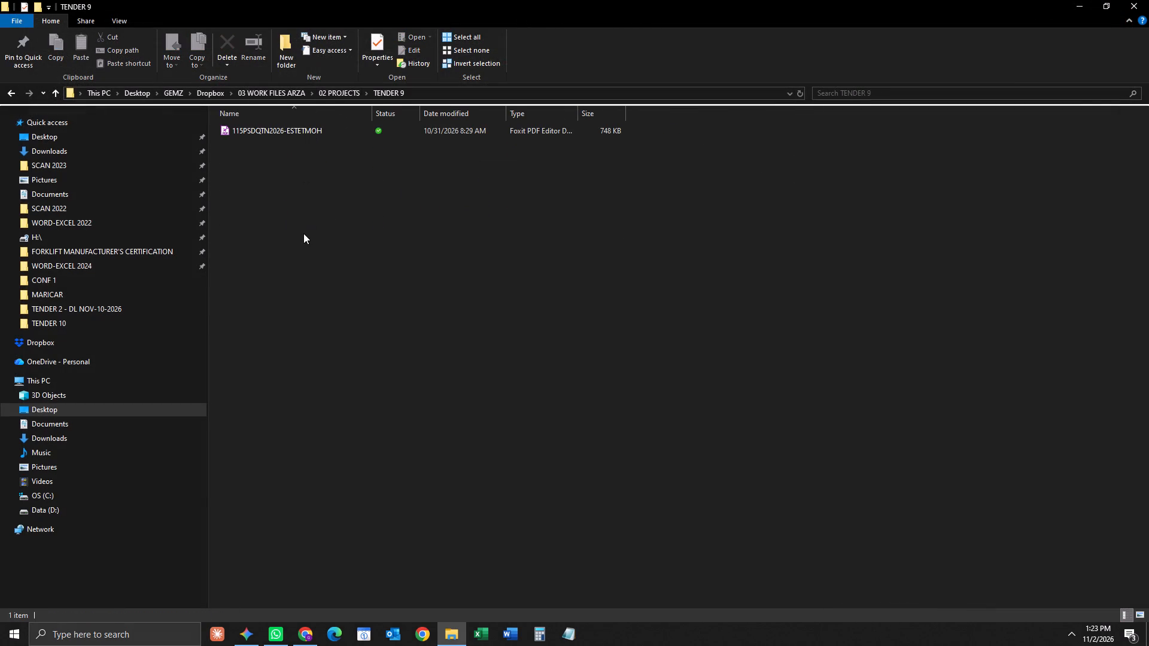